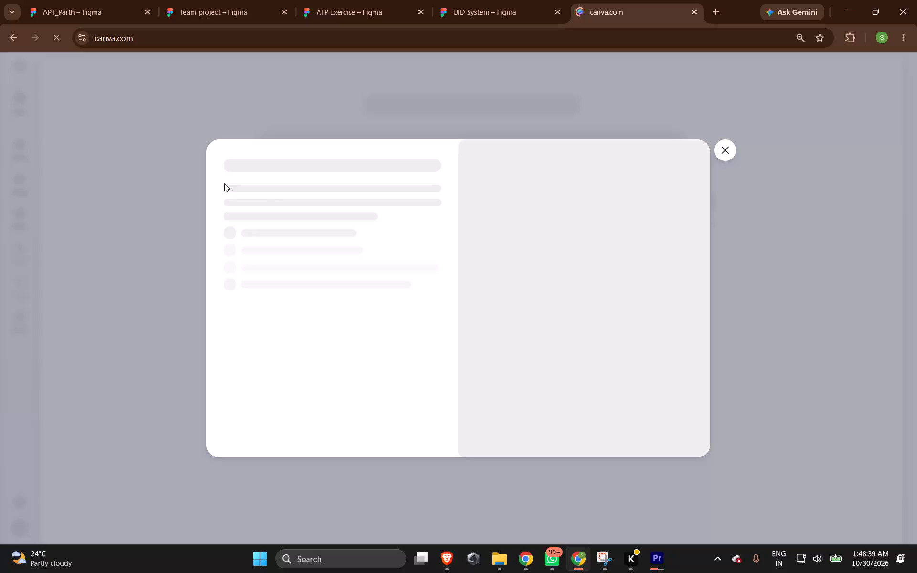
Dismiss the pop-up dialog covering the home page.
{"action": "left_click", "coordinate": [729, 151]}
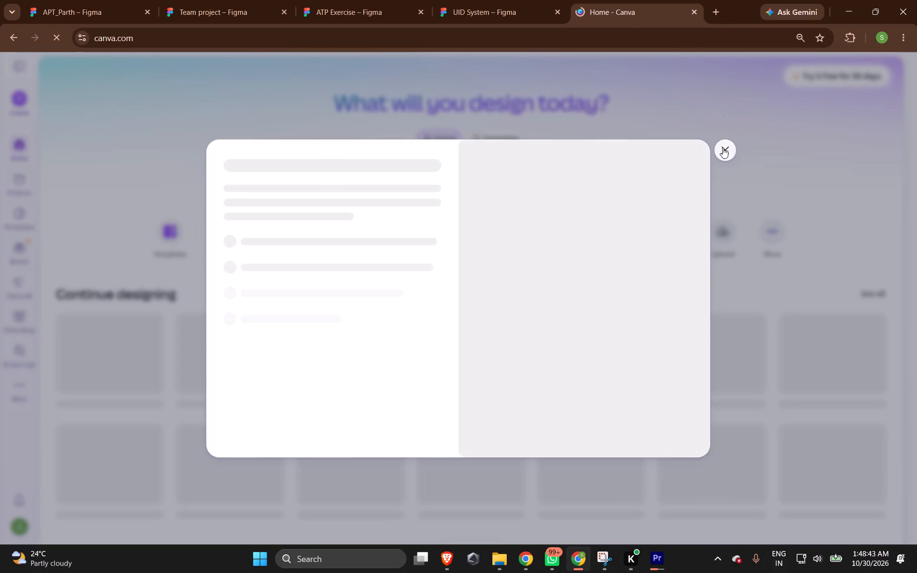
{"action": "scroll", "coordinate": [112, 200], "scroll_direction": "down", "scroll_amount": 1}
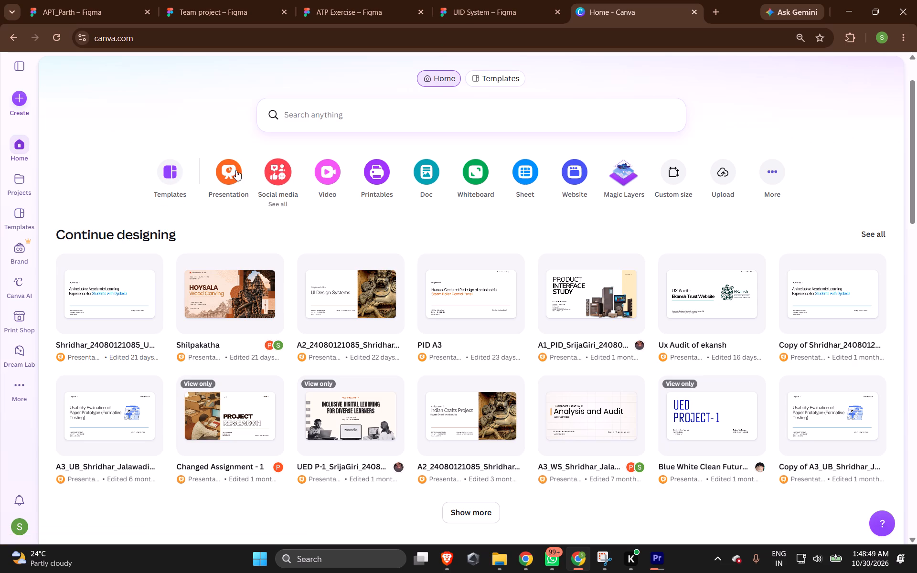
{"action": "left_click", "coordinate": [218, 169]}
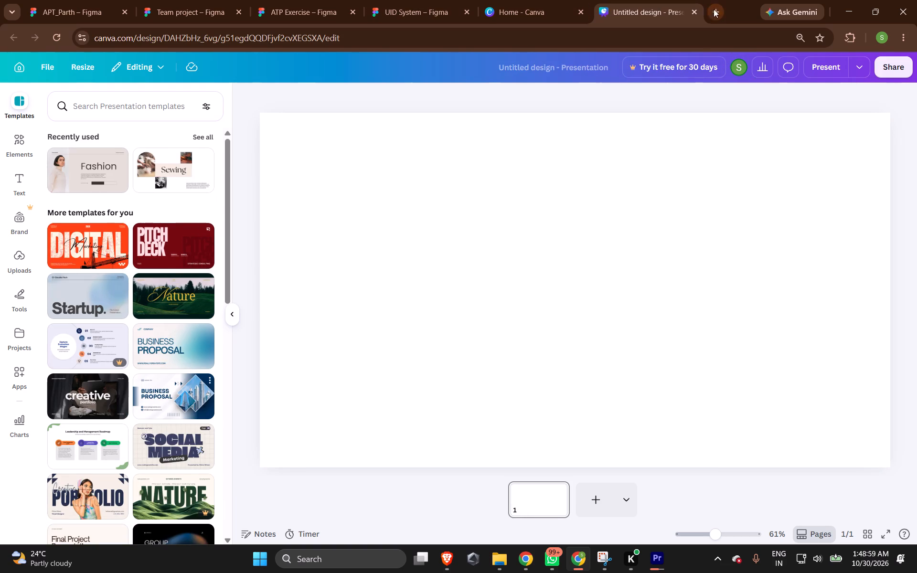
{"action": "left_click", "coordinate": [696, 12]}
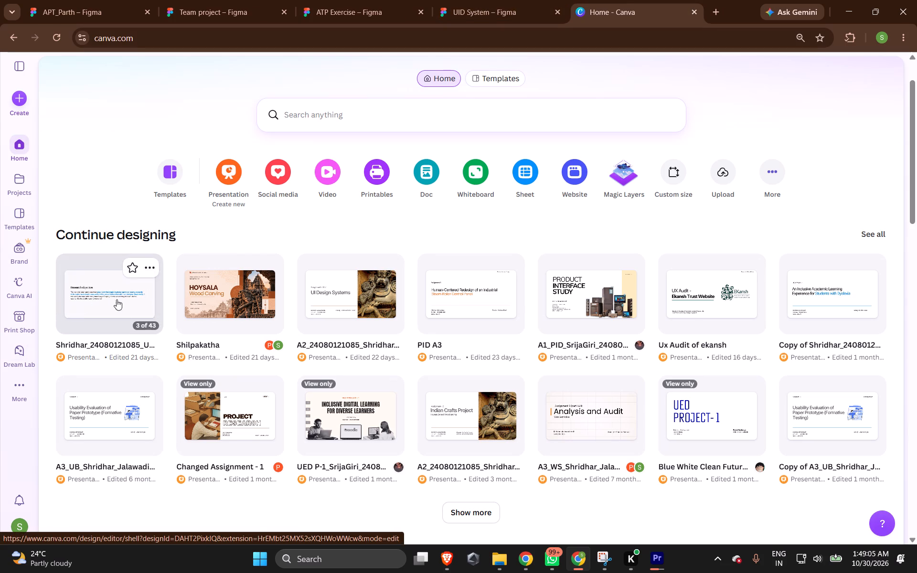
Look through the recent presentation designs and the template sections on the home page.
{"action": "right_click", "coordinate": [819, 297]}
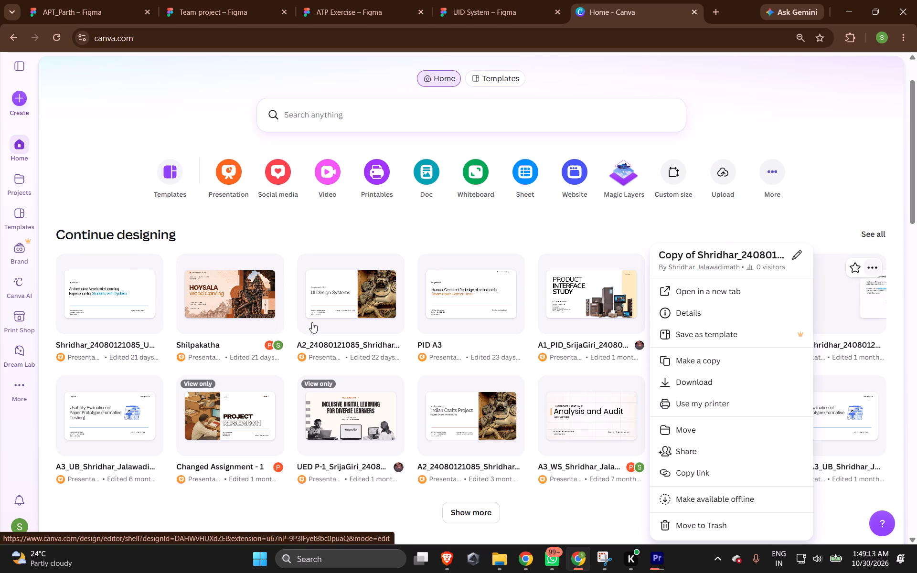
{"action": "scroll", "coordinate": [97, 330], "scroll_direction": "down", "scroll_amount": 3}
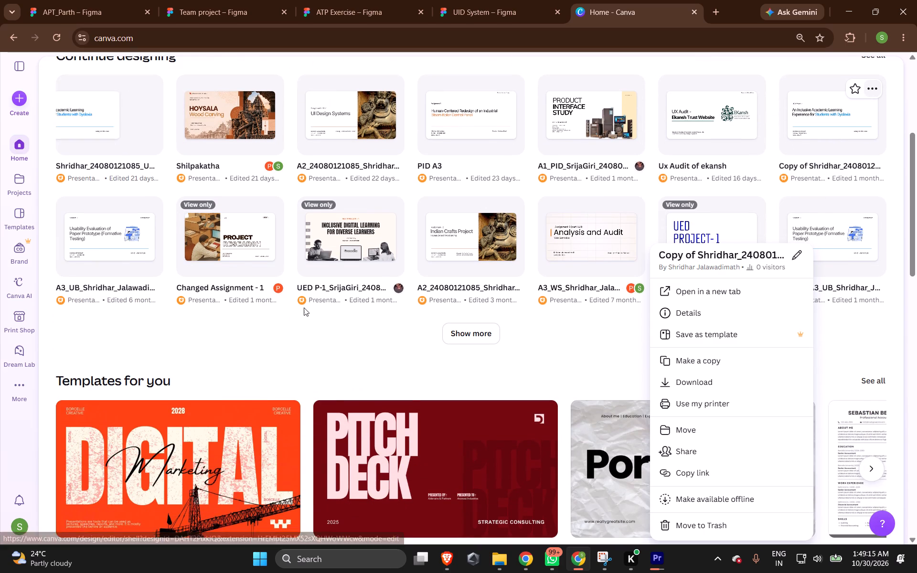
{"action": "scroll", "coordinate": [254, 244], "scroll_direction": "down", "scroll_amount": 3}
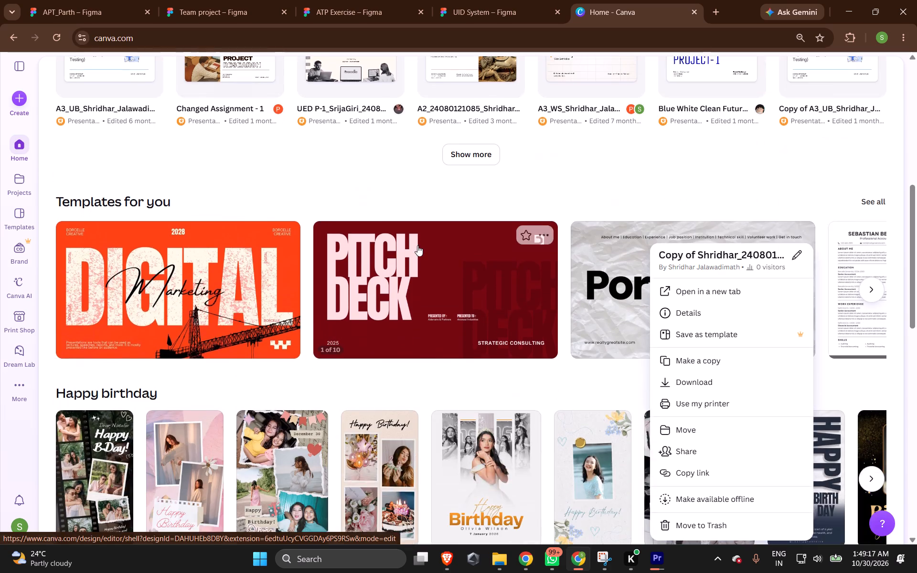
{"action": "scroll", "coordinate": [411, 253], "scroll_direction": "down", "scroll_amount": 7}
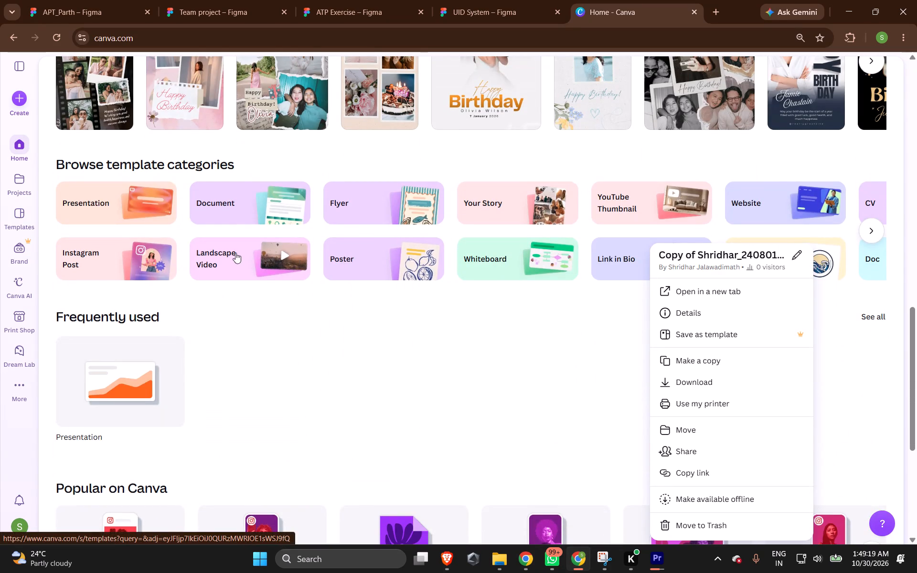
{"action": "scroll", "coordinate": [235, 253], "scroll_direction": "up", "scroll_amount": 11}
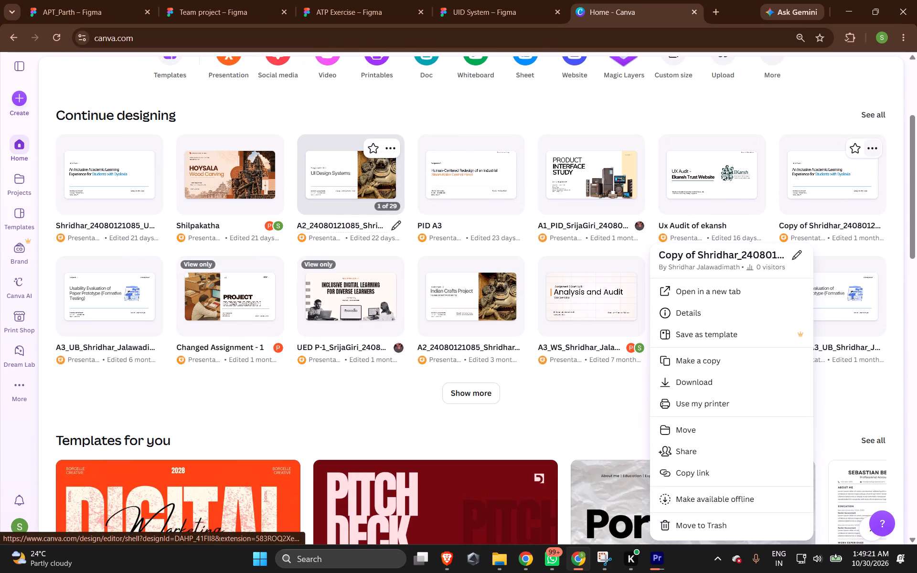
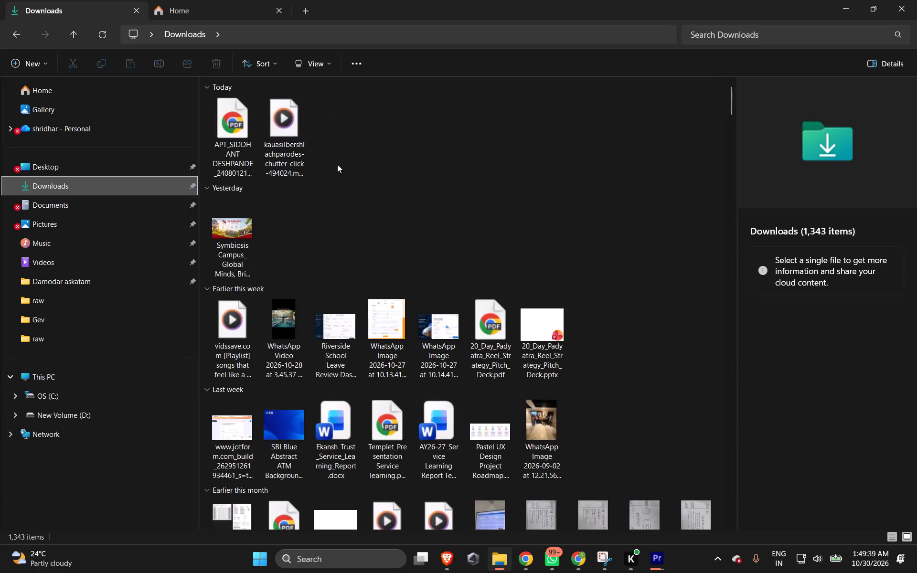
Open today's APT assignment PDF from the Downloads folder as a reference.
{"action": "double_click", "coordinate": [236, 119]}
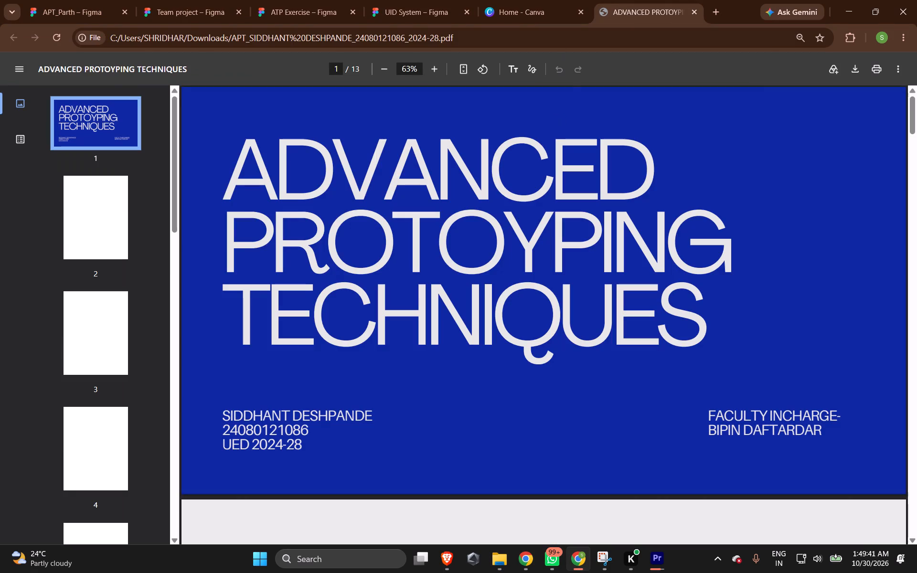
Make a copy of the "PID A3" presentation in Canva and open that copy for editing.
{"action": "left_click", "coordinate": [527, 8]}
{"action": "left_click", "coordinate": [630, 0]}
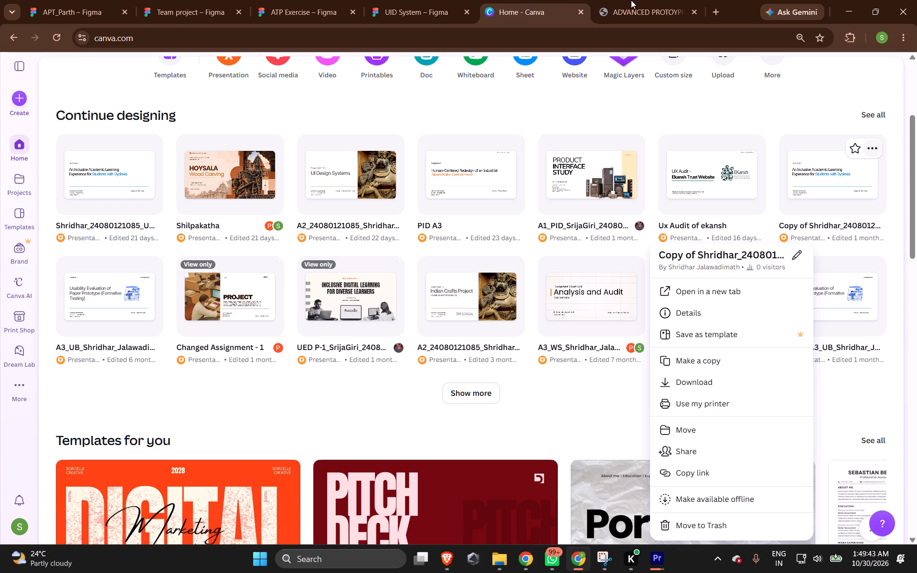
{"action": "left_click", "coordinate": [509, 2]}
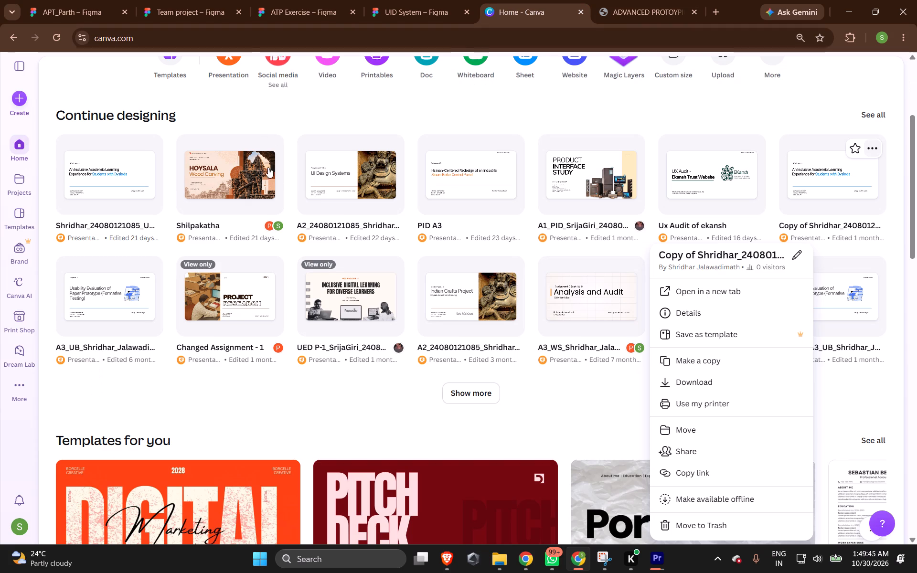
{"action": "right_click", "coordinate": [451, 183]}
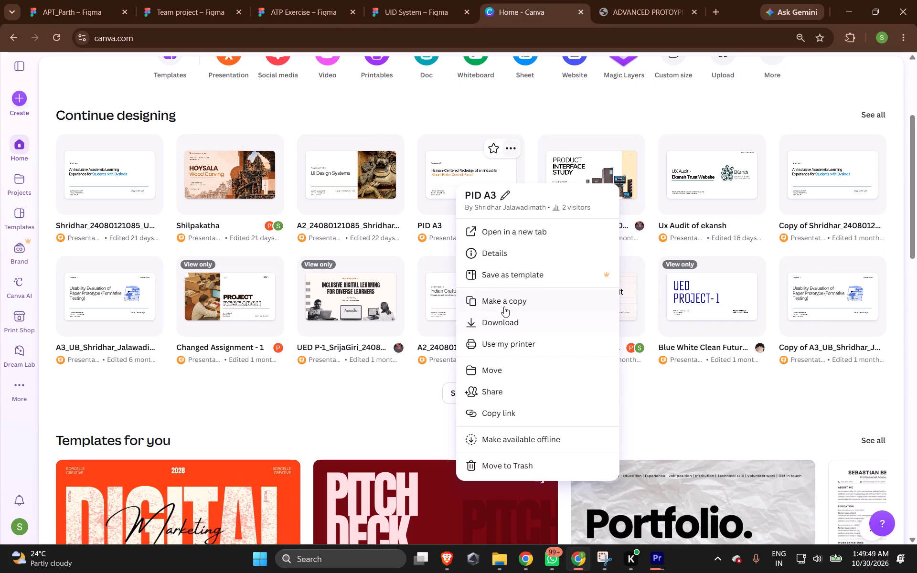
{"action": "left_click", "coordinate": [504, 304]}
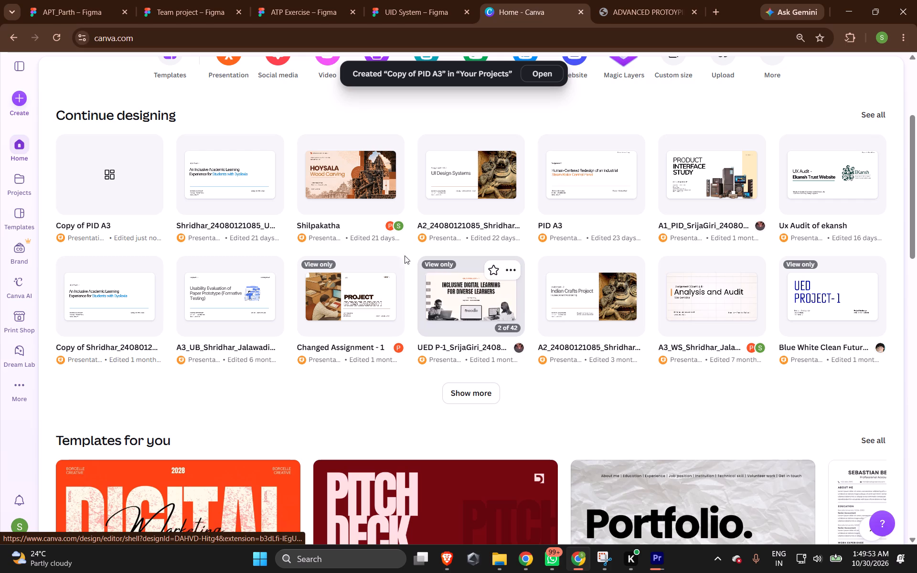
{"action": "left_click", "coordinate": [124, 175]}
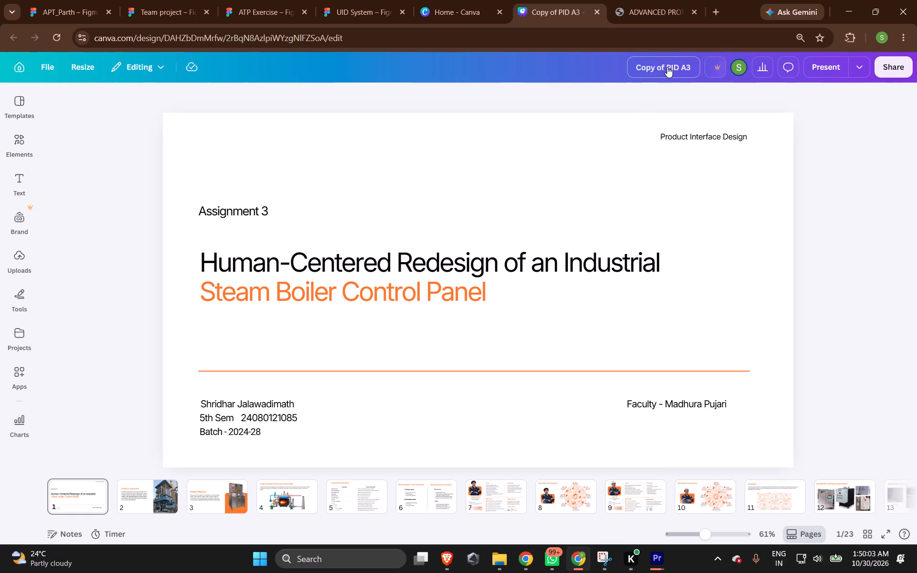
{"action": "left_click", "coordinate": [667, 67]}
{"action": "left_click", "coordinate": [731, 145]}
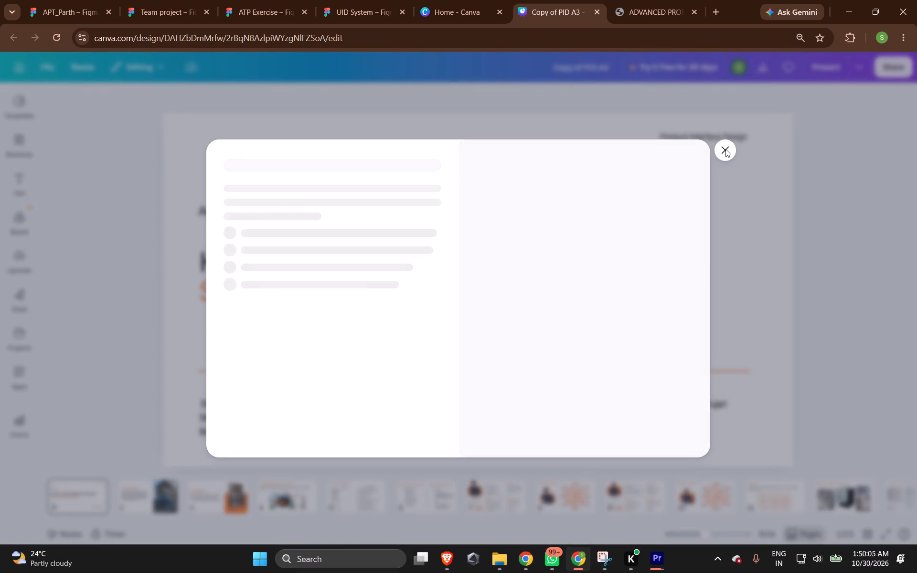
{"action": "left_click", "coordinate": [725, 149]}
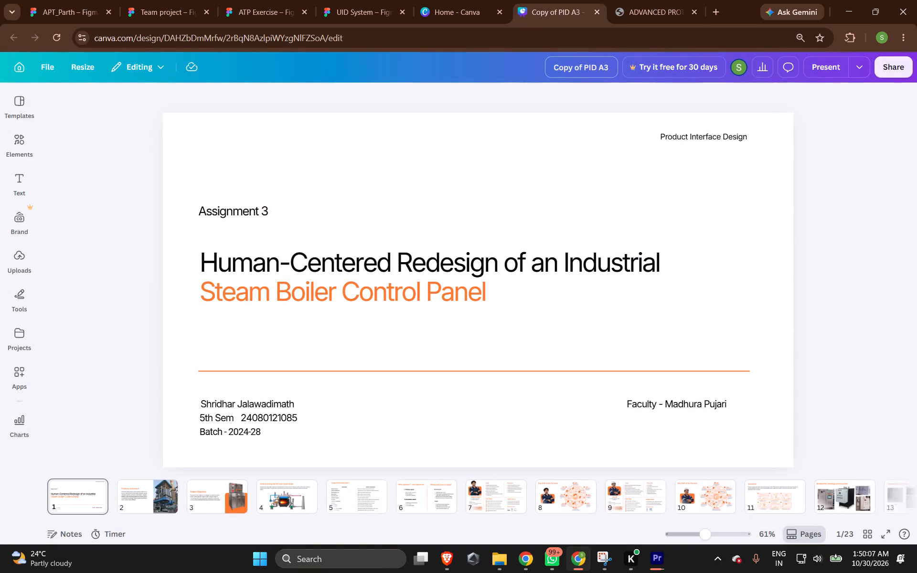
Rename the copied presentation as "ATP Assignments".
{"action": "triple_click", "coordinate": [576, 65]}
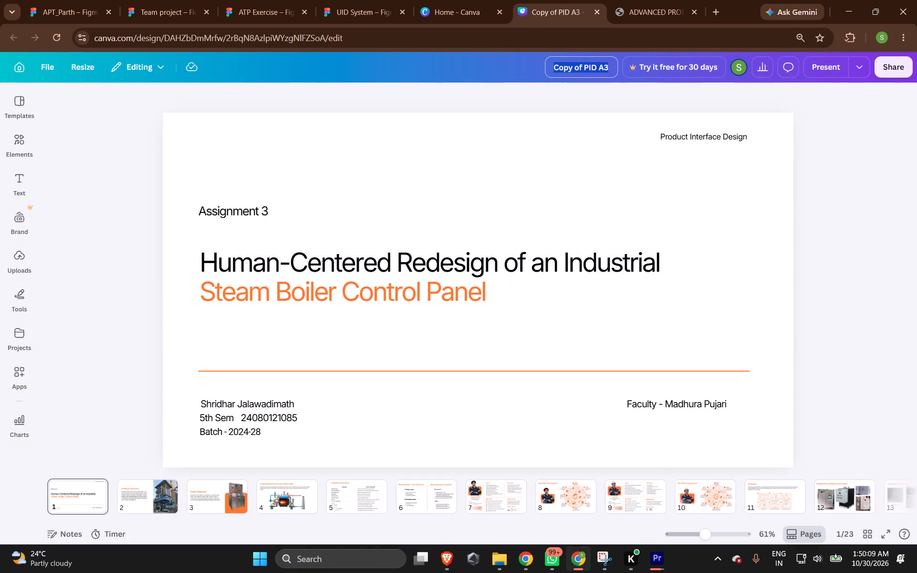
{"action": "key", "text": "shift+a"}
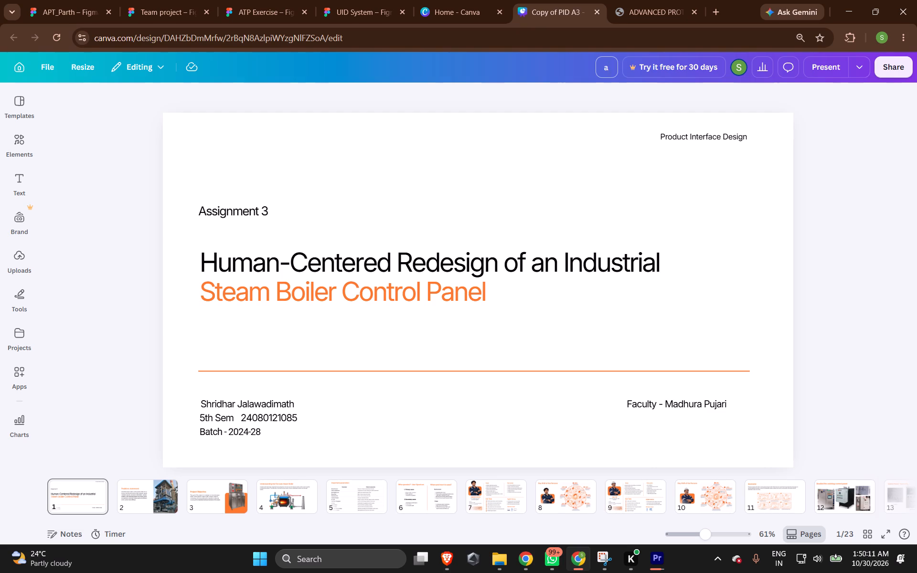
{"action": "key", "text": "BackSpace"}
{"action": "type", "text": "ATP"}
{"action": "key", "text": "space"}
{"action": "key", "text": "a"}
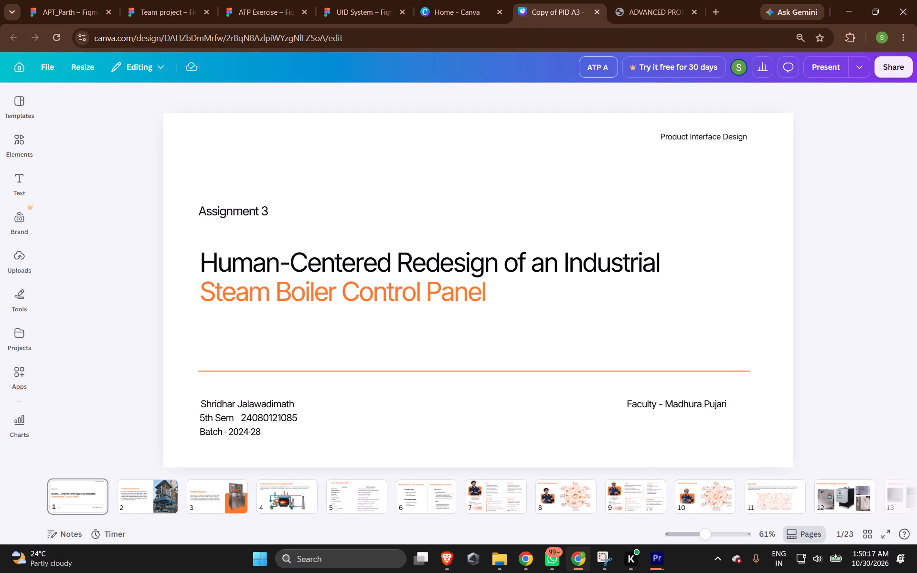
{"action": "type", "text": "ssi"}
{"action": "type", "text": "gn"}
{"action": "type", "text": "ments"}
{"action": "key", "text": "space"}
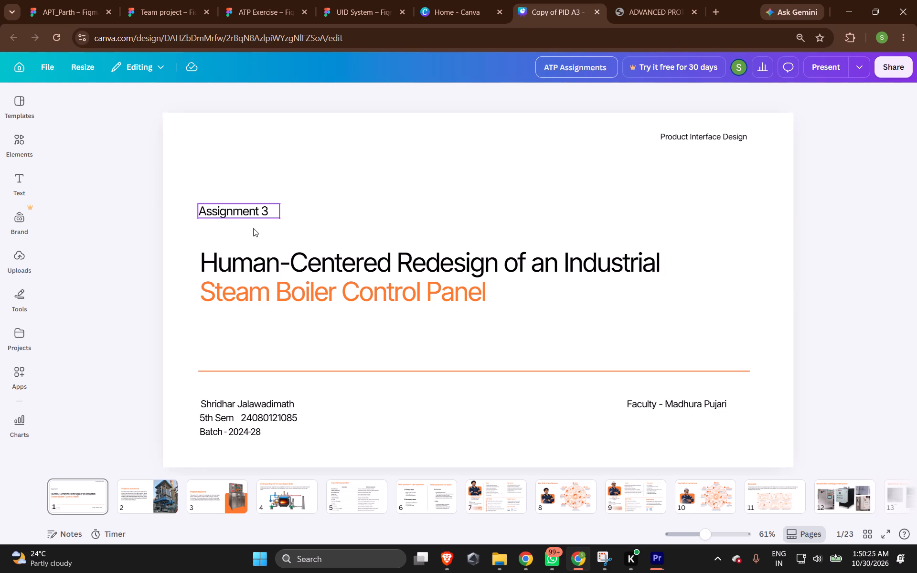
Delete the "Product Interface Design" and "Assignment 3" text boxes from the cover slide.
{"action": "left_click_drag", "start_coordinate": [227, 170], "coordinate": [611, 297]}
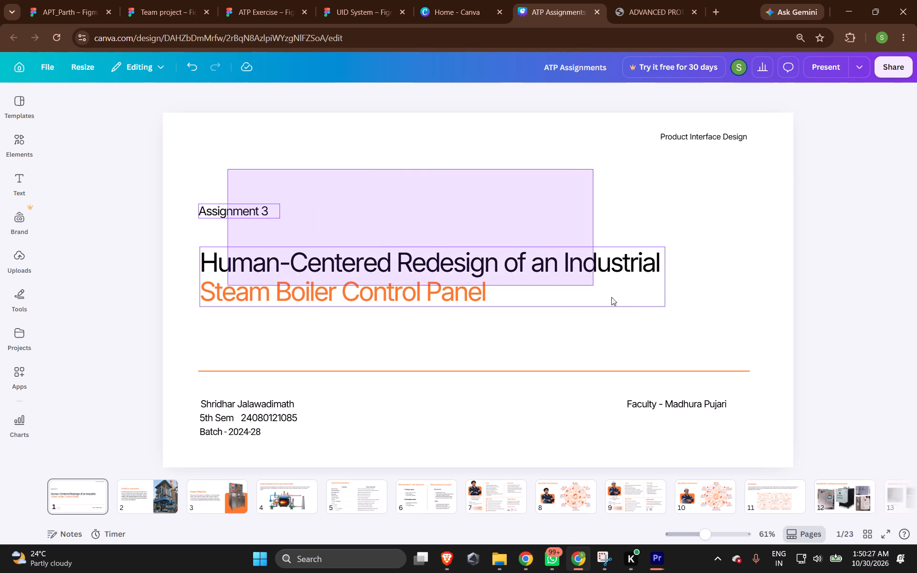
{"action": "left_click_drag", "start_coordinate": [611, 297], "coordinate": [738, 330]}
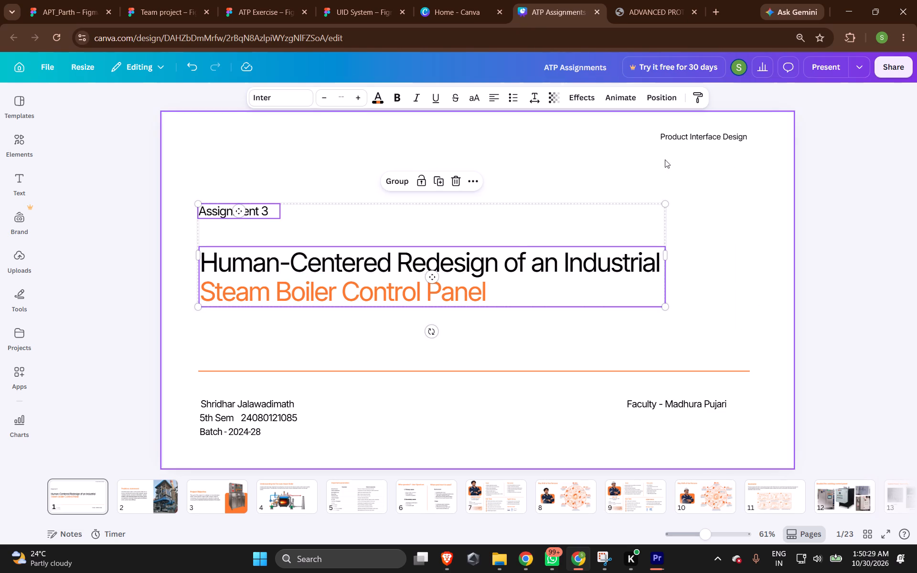
{"action": "left_click", "coordinate": [676, 139]}
{"action": "key", "text": "BackSpace"}
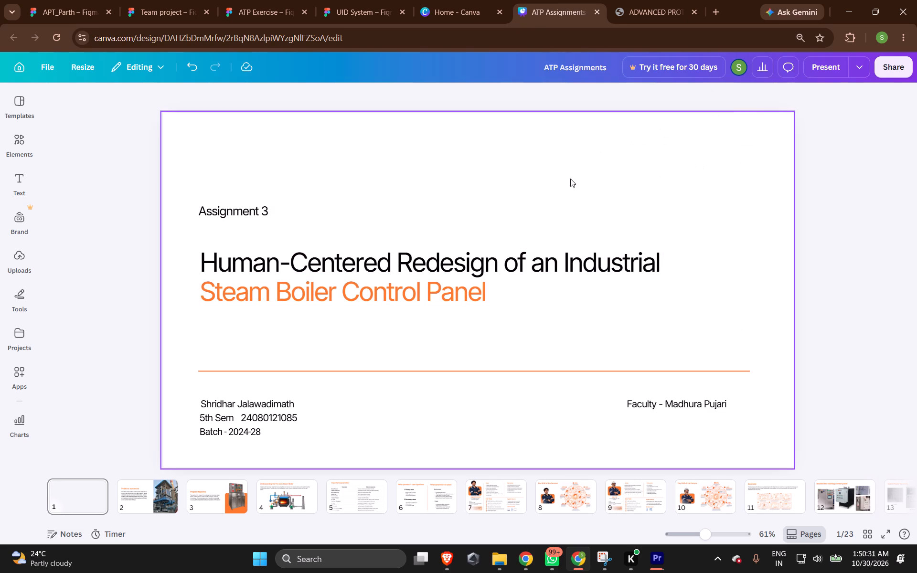
{"action": "left_click", "coordinate": [264, 230]}
{"action": "left_click", "coordinate": [252, 212]}
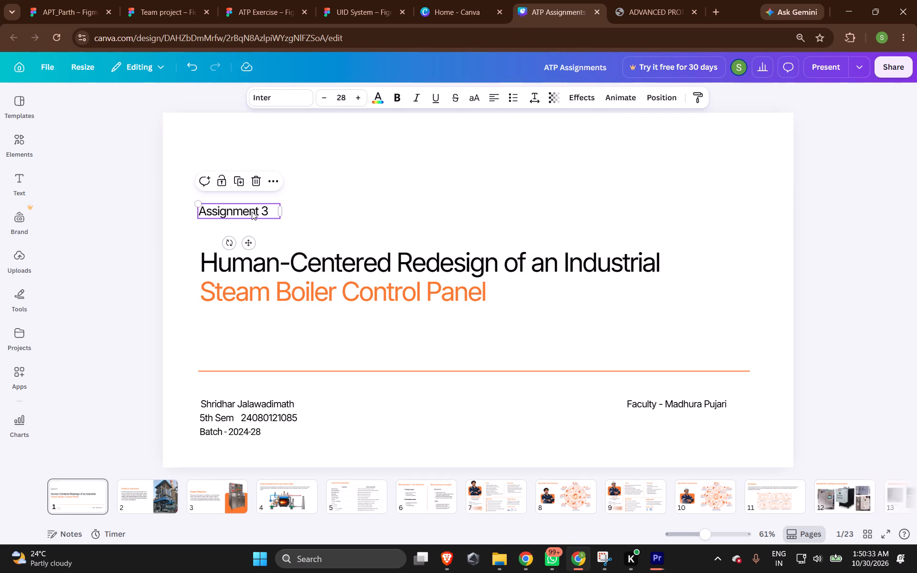
{"action": "key", "text": "BackSpace"}
Replace the cover slide's title with "ADVANCED PROTOYPING TECHNIQUES", copied from the first page of the reference PDF.
{"action": "triple_click", "coordinate": [274, 268]}
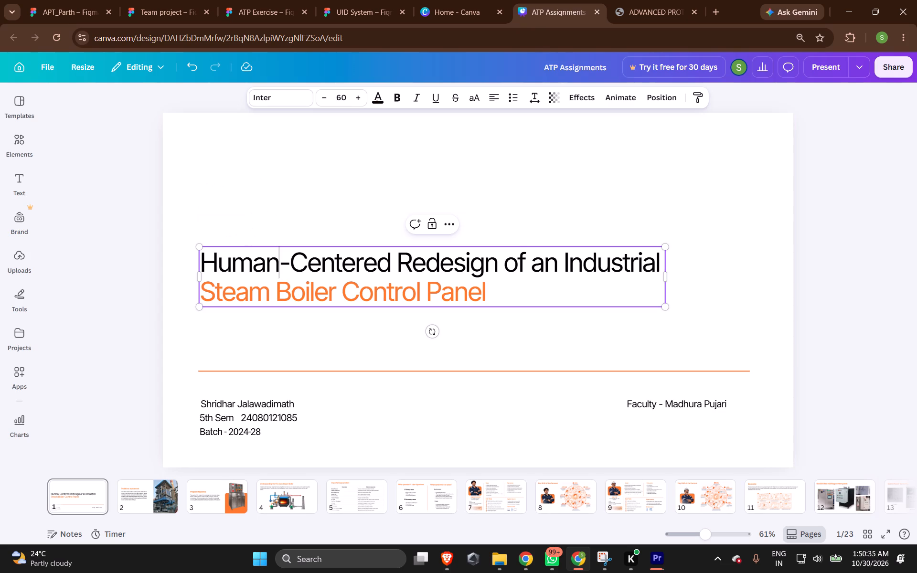
{"action": "left_click", "coordinate": [630, 0]}
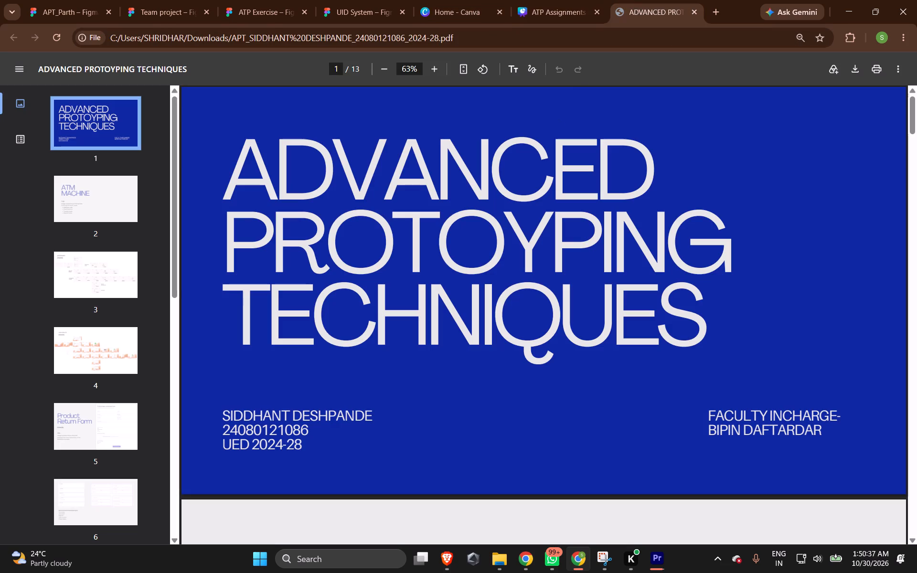
{"action": "left_click_drag", "start_coordinate": [705, 331], "coordinate": [191, 159]}
{"action": "key", "text": "ctrl+c"}
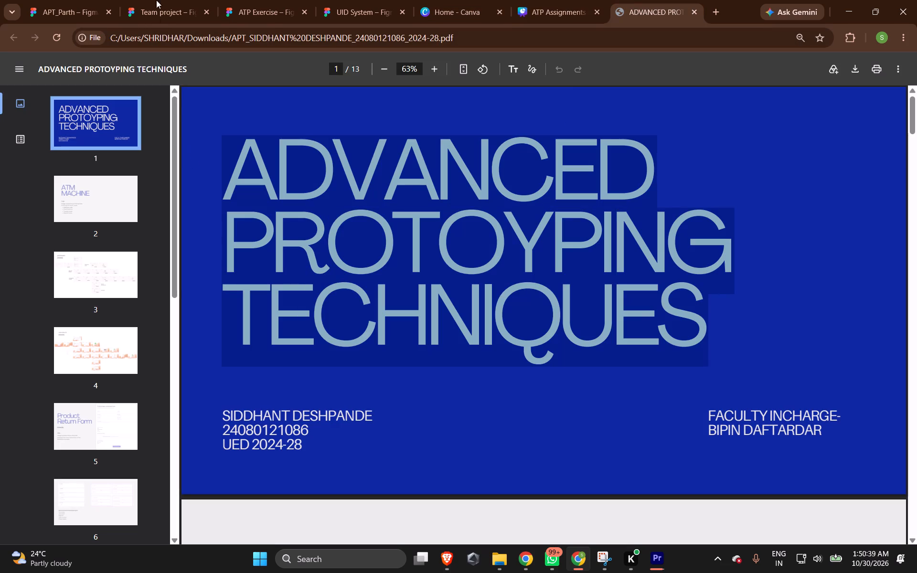
{"action": "left_click", "coordinate": [542, 2]}
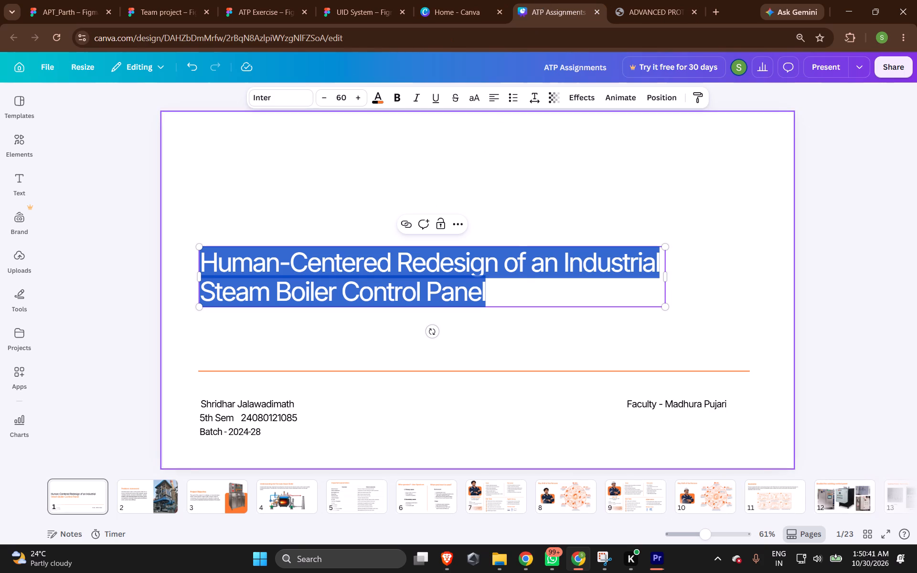
{"action": "key", "text": "ctrl+v"}
Try to change the cover title's letter case with the uppercase toggle.
{"action": "triple_click", "coordinate": [394, 272]}
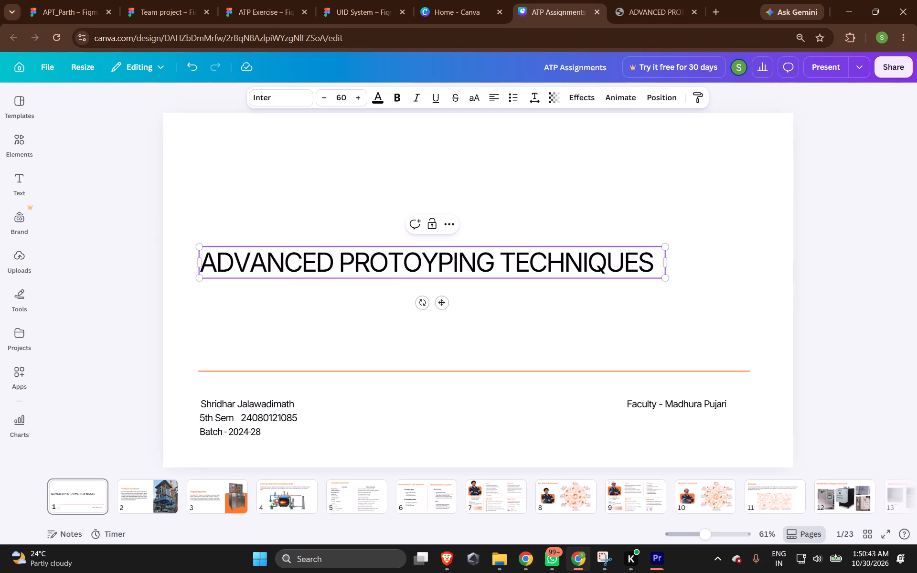
{"action": "left_click", "coordinate": [392, 272]}
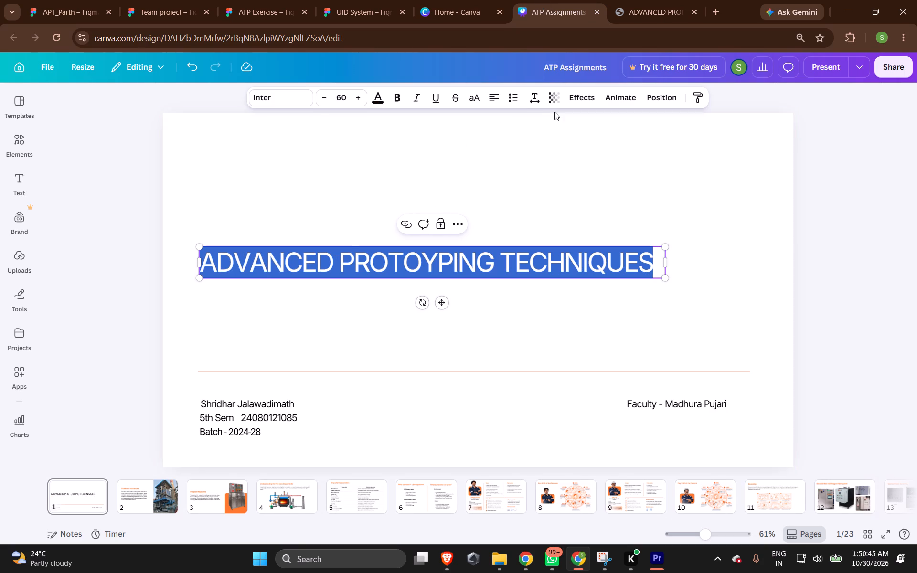
{"action": "left_click", "coordinate": [472, 96]}
{"action": "left_click", "coordinate": [471, 95]}
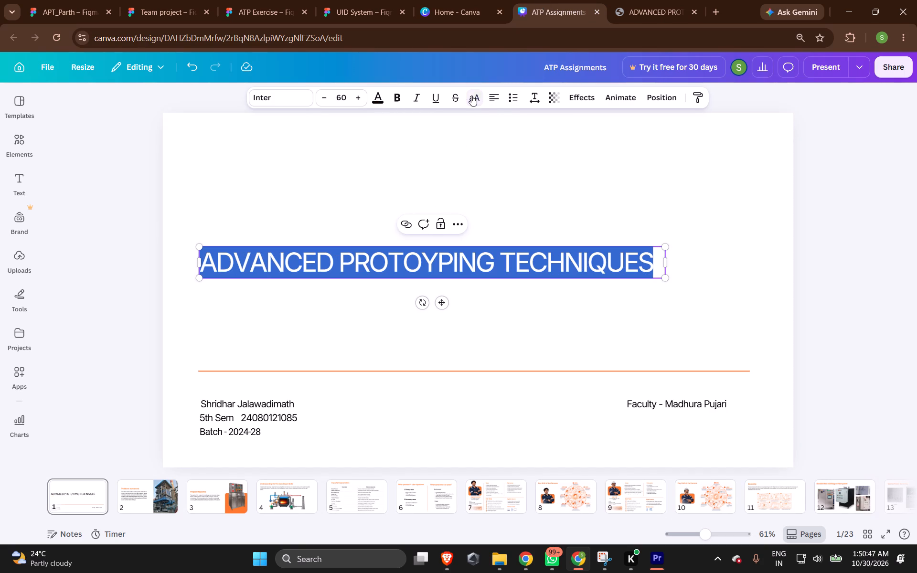
{"action": "right_click", "coordinate": [474, 94]}
{"action": "left_click", "coordinate": [474, 94]}
{"action": "left_click", "coordinate": [474, 99]}
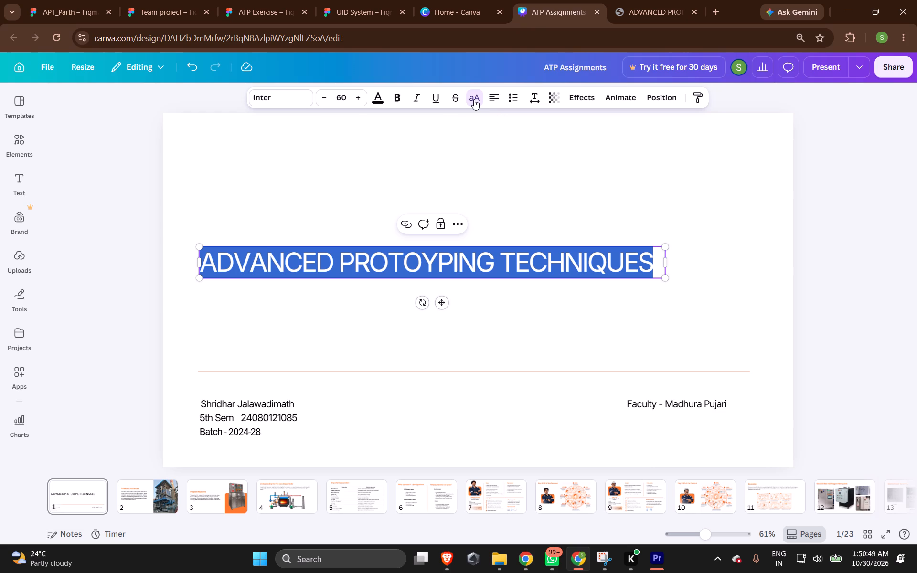
{"action": "left_click", "coordinate": [474, 99]}
{"action": "right_click", "coordinate": [474, 99]}
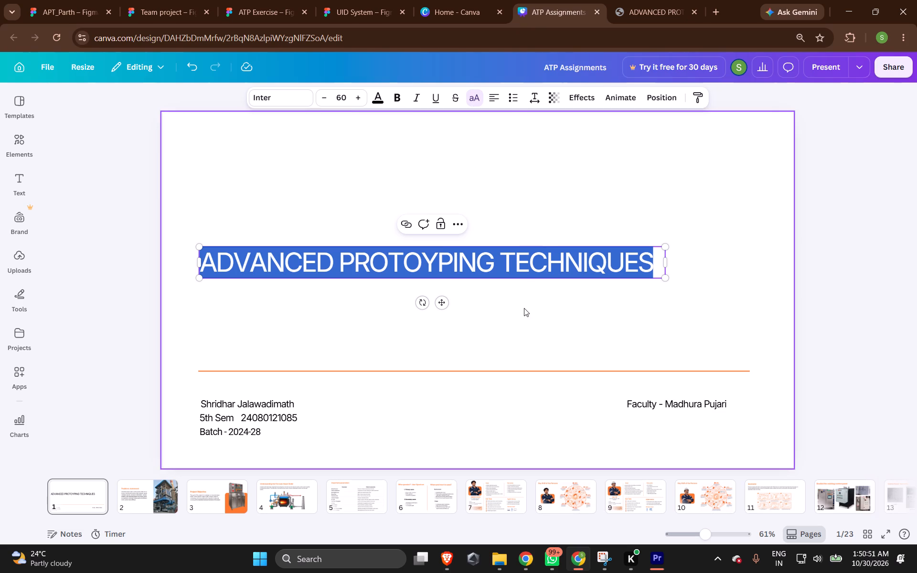
{"action": "left_click", "coordinate": [524, 308]}
{"action": "triple_click", "coordinate": [456, 268]}
{"action": "left_click", "coordinate": [521, 265]}
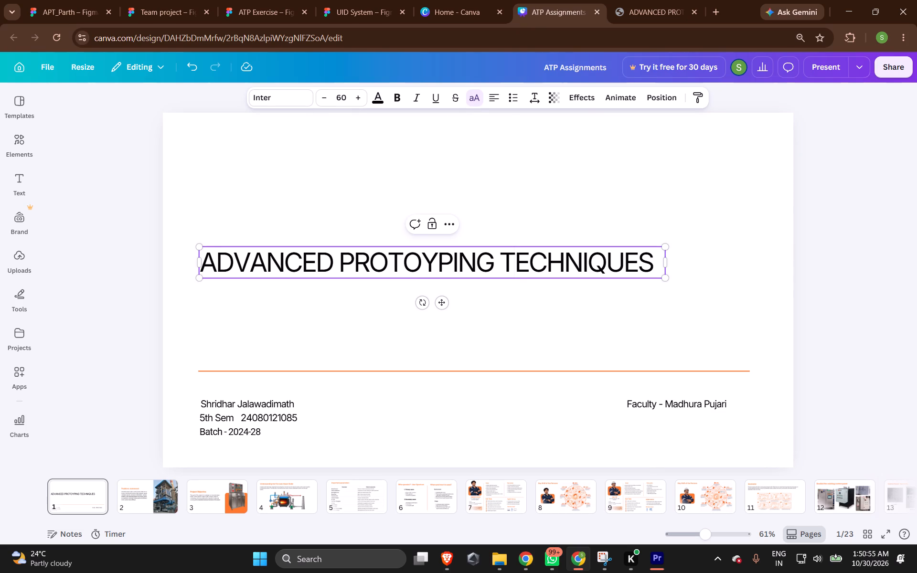
{"action": "left_click", "coordinate": [650, 302]}
Set the cover title's font size to 32.
{"action": "triple_click", "coordinate": [585, 276]}
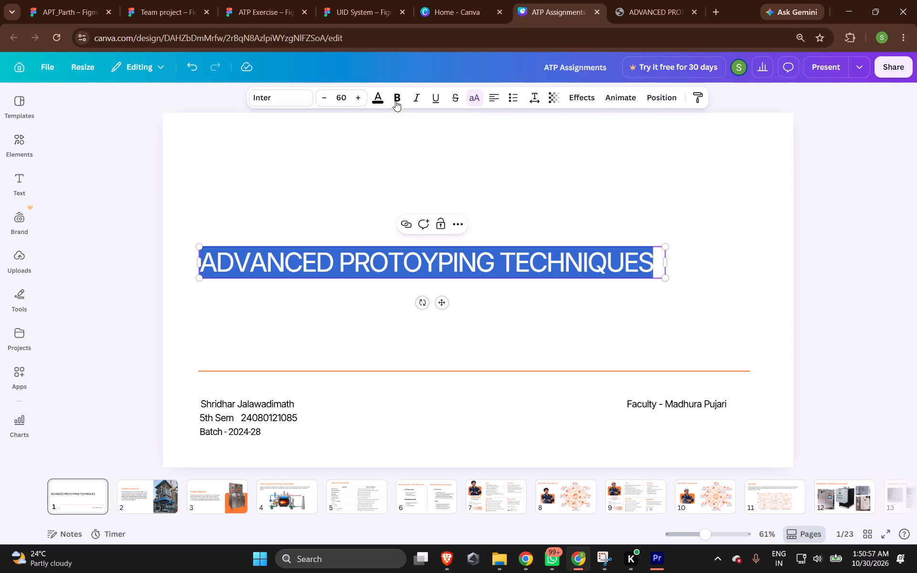
{"action": "left_click", "coordinate": [341, 97]}
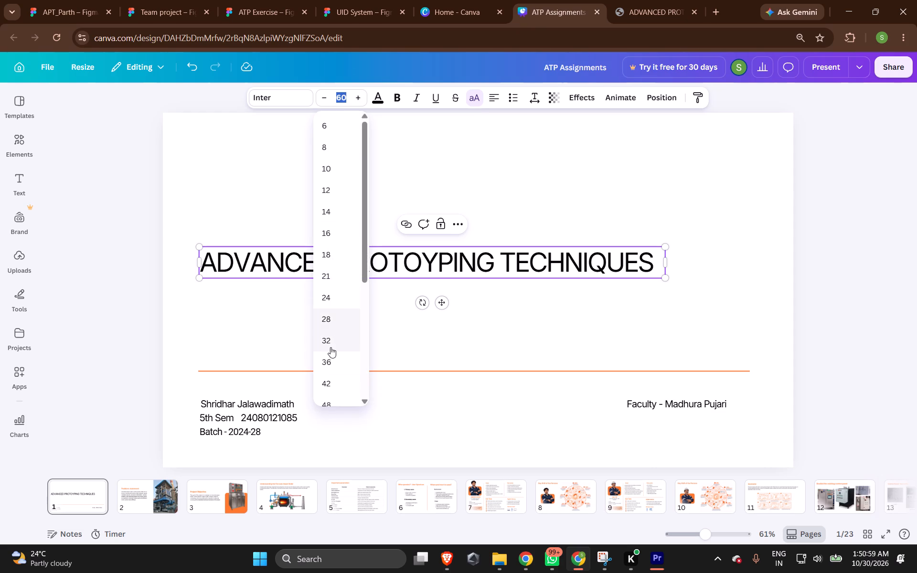
{"action": "left_click", "coordinate": [331, 347]}
{"action": "left_click", "coordinate": [341, 98]}
{"action": "left_click", "coordinate": [514, 204]}
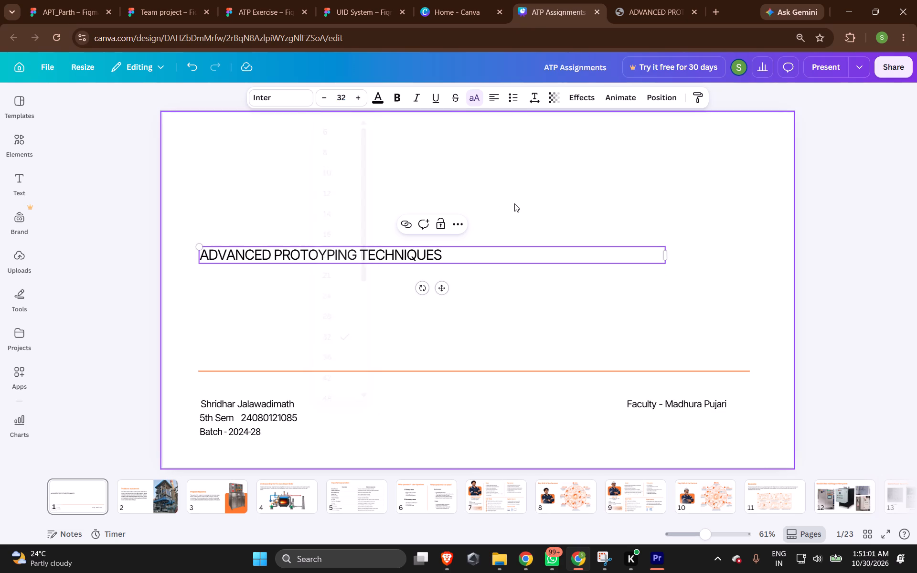
Copy the cover title and search Google for "ADVANCED PROTOYPING TECHNIQUES" in a new browser tab.
{"action": "triple_click", "coordinate": [691, 406]}
{"action": "left_click", "coordinate": [381, 250]}
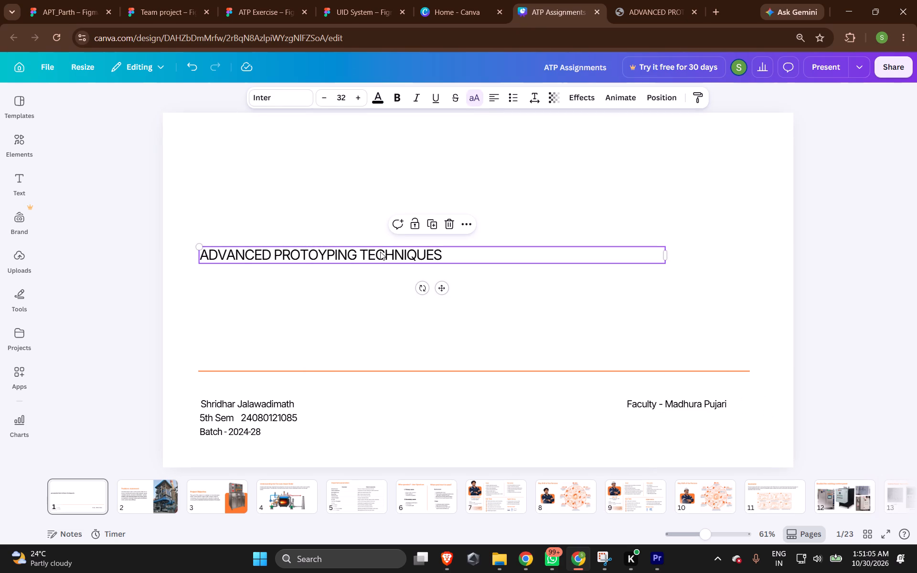
{"action": "triple_click", "coordinate": [380, 252]}
{"action": "key", "text": "ctrl+c"}
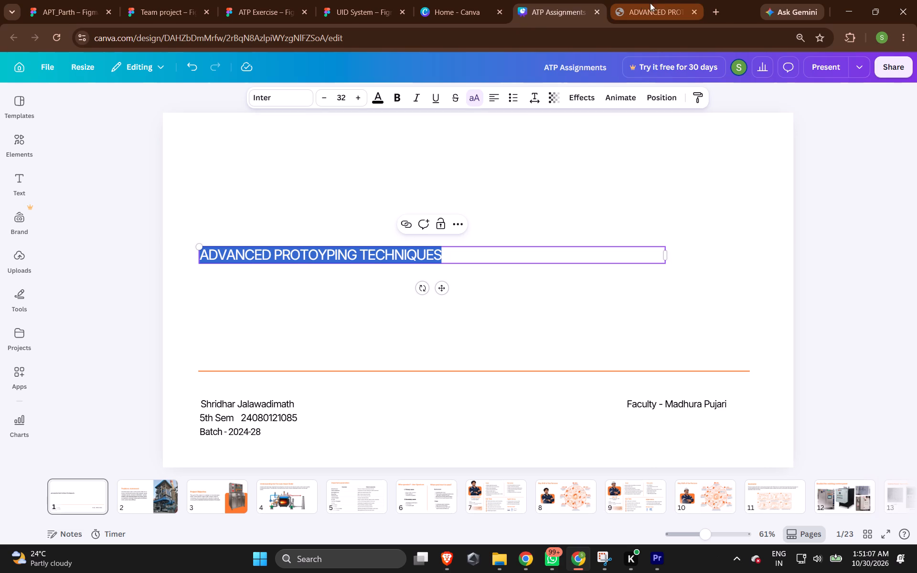
{"action": "left_click", "coordinate": [721, 3]}
{"action": "left_click", "coordinate": [353, 221]}
{"action": "key", "text": "ctrl+v"}
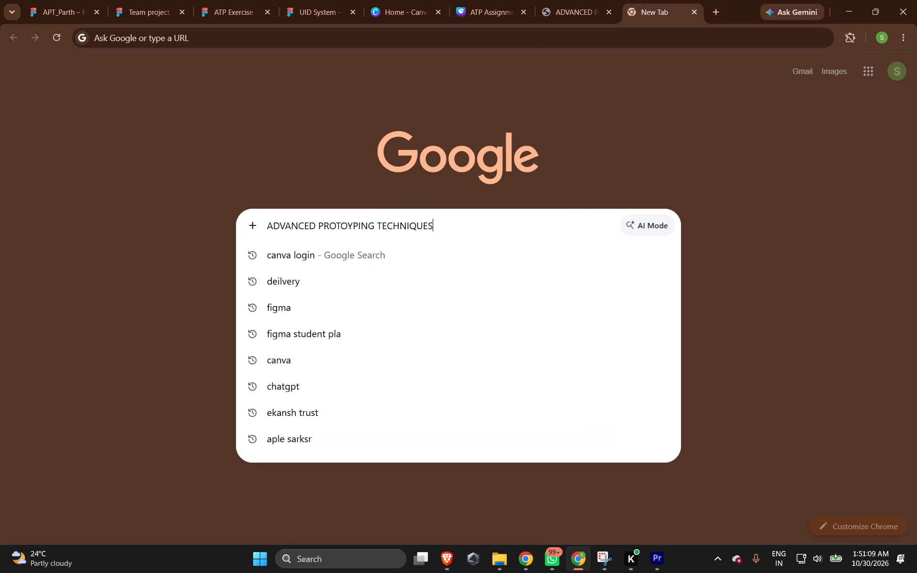
{"action": "key", "text": "Return"}
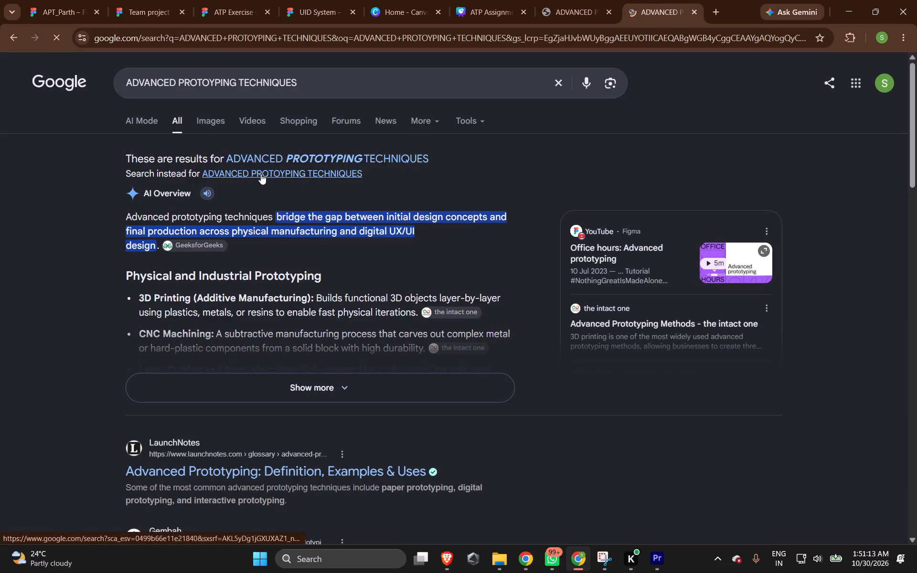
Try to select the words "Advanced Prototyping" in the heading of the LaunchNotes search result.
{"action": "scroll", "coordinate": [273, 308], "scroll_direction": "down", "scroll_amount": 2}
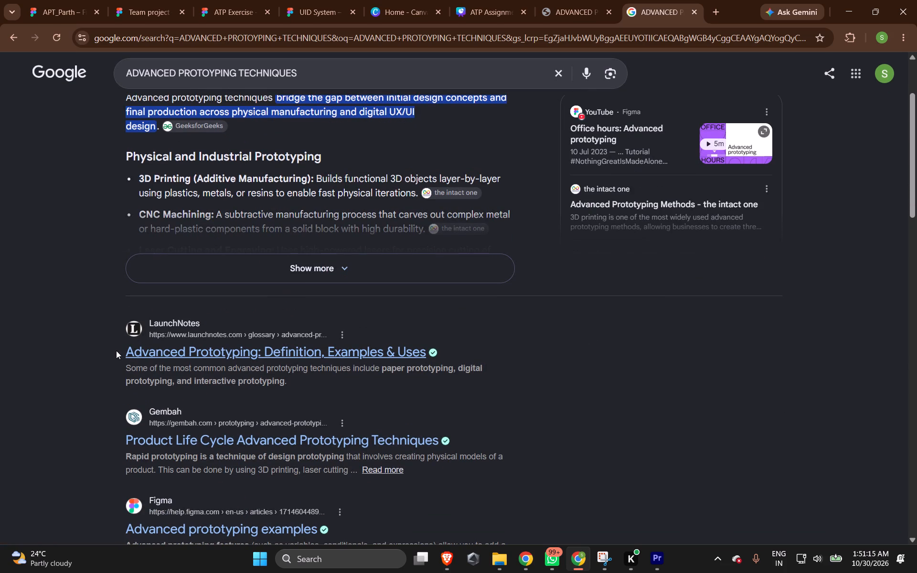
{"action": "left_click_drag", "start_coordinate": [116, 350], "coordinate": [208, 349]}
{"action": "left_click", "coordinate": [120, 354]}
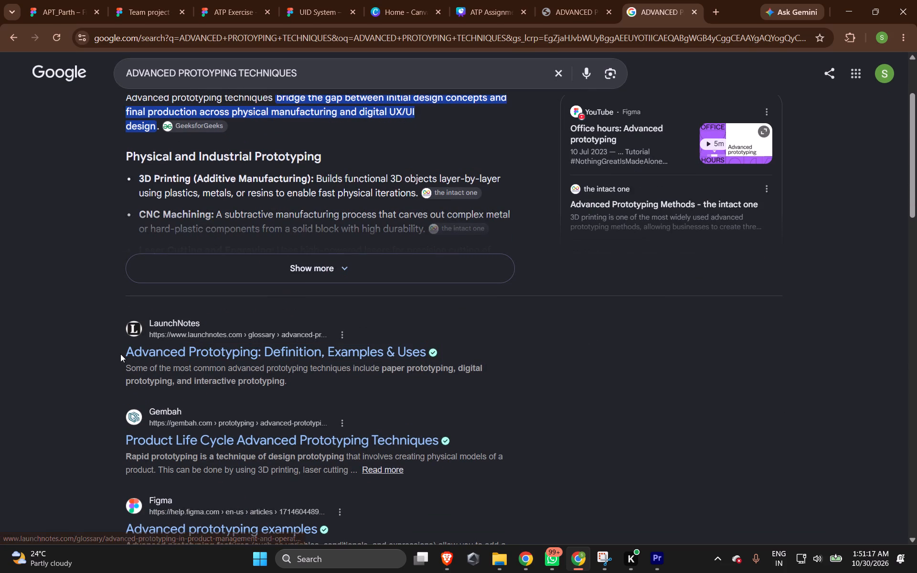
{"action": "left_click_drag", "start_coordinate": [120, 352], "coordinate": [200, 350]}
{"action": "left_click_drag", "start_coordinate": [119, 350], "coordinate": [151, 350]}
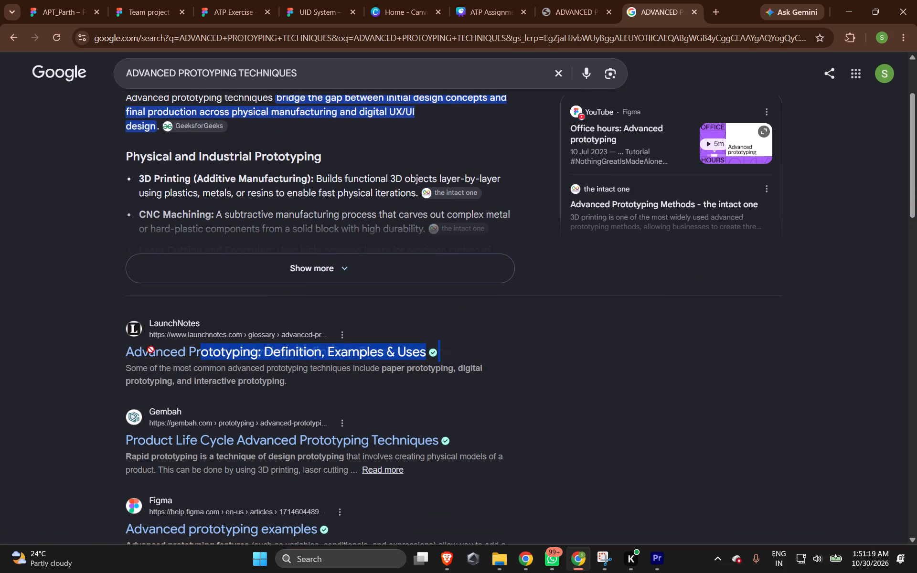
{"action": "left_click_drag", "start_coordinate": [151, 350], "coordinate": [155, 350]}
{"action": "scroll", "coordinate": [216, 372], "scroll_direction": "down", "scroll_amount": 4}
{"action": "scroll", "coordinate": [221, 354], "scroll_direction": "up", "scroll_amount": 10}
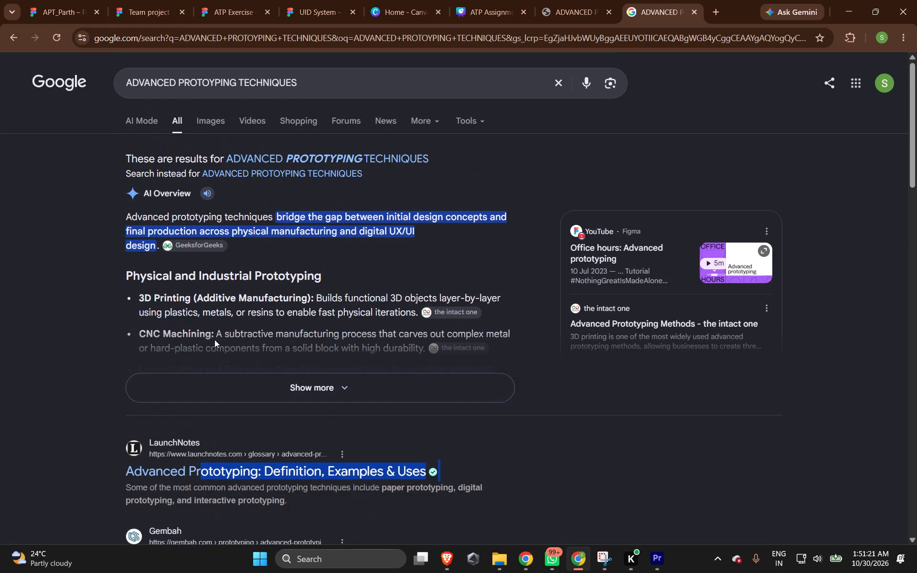
Expand the AI overview and ask it "ADVANCED PROTOYPING TECHNIQUES writebthis in normal".
{"action": "left_click", "coordinate": [343, 385]}
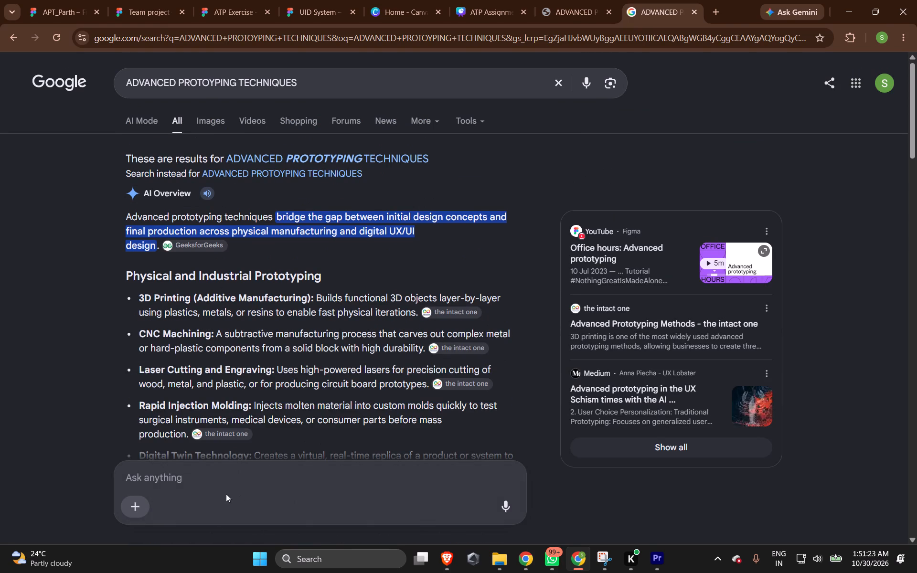
{"action": "left_click", "coordinate": [171, 471]}
{"action": "key", "text": "ctrl+b"}
{"action": "key", "text": "ctrl+v"}
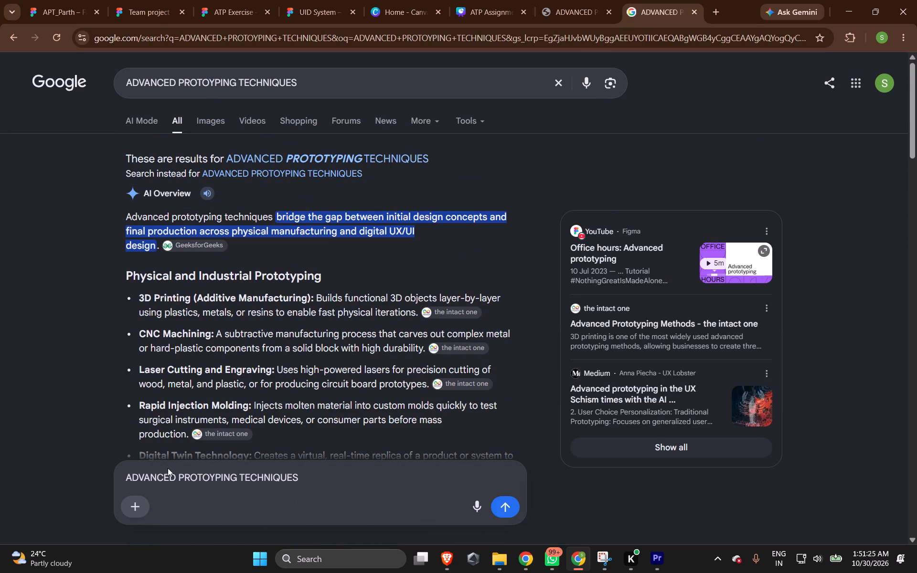
{"action": "key", "text": "space"}
{"action": "type", "text": "writebthis"}
{"action": "key", "text": "space"}
{"action": "type", "text": "in"}
{"action": "key", "text": "space"}
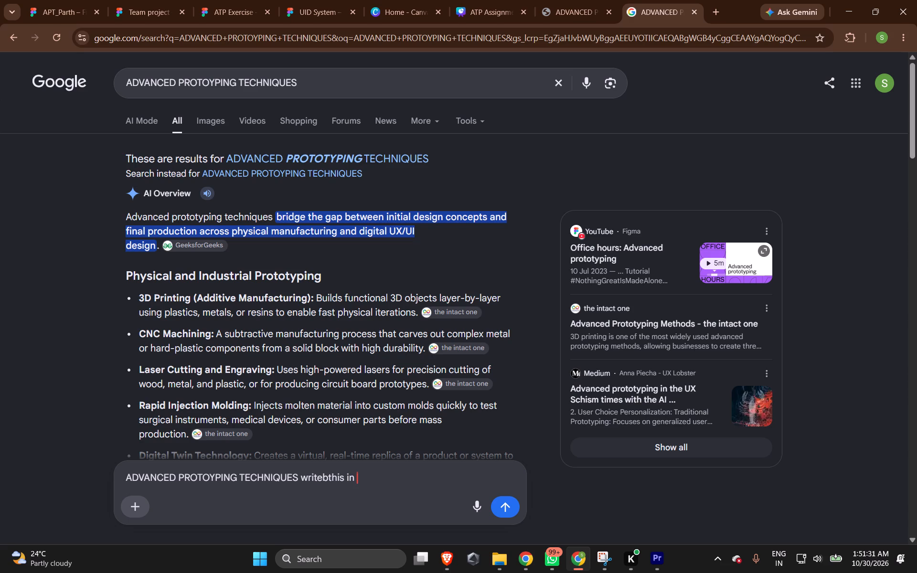
{"action": "type", "text": "normal"}
{"action": "key", "text": "Return"}
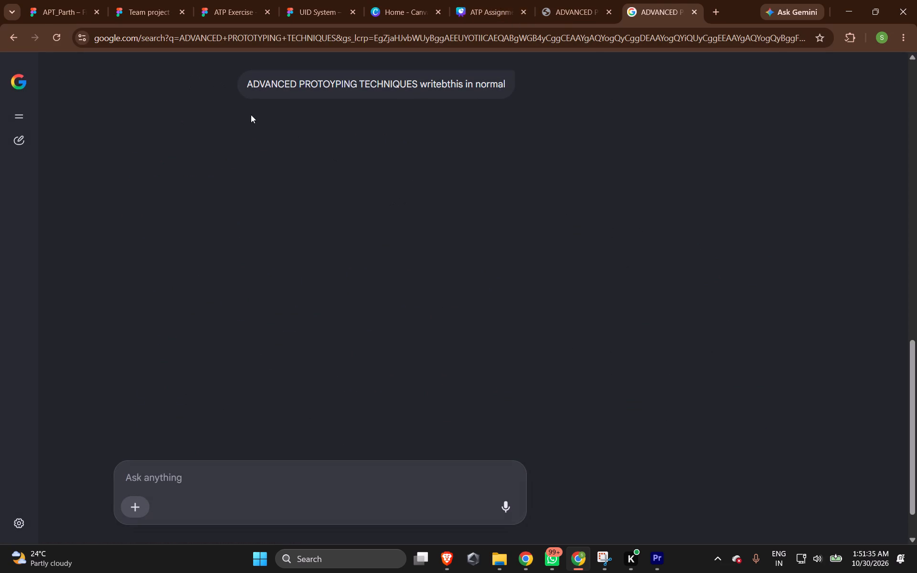
Copy the bold phrase "Advanced prototyping techniques" from the start of the AI answer.
{"action": "left_click_drag", "start_coordinate": [120, 116], "coordinate": [158, 121]}
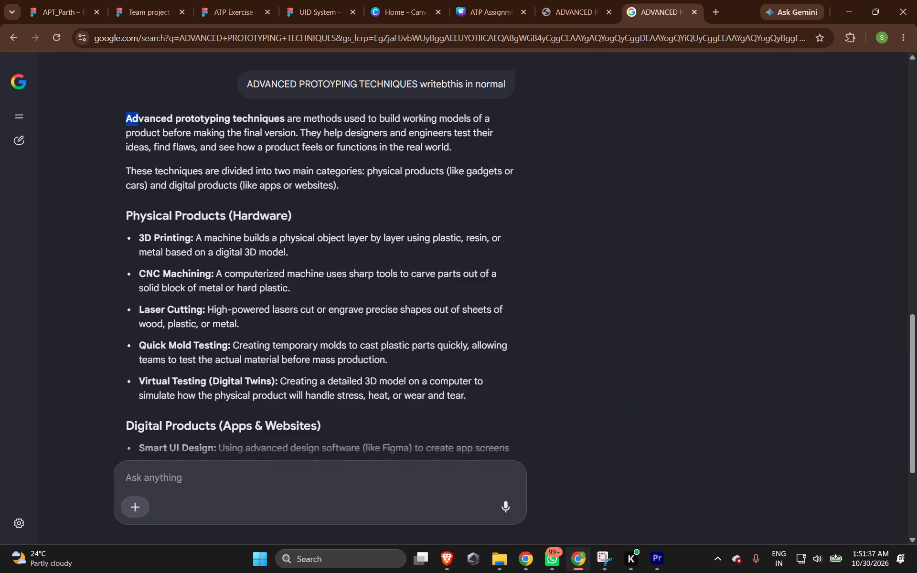
{"action": "left_click_drag", "start_coordinate": [158, 121], "coordinate": [286, 122]}
{"action": "key", "text": "ctrl+c"}
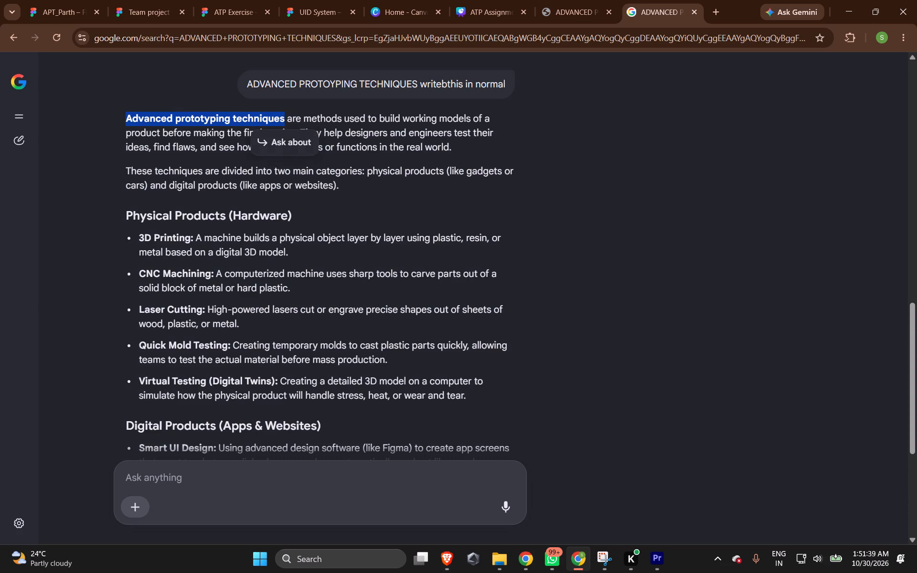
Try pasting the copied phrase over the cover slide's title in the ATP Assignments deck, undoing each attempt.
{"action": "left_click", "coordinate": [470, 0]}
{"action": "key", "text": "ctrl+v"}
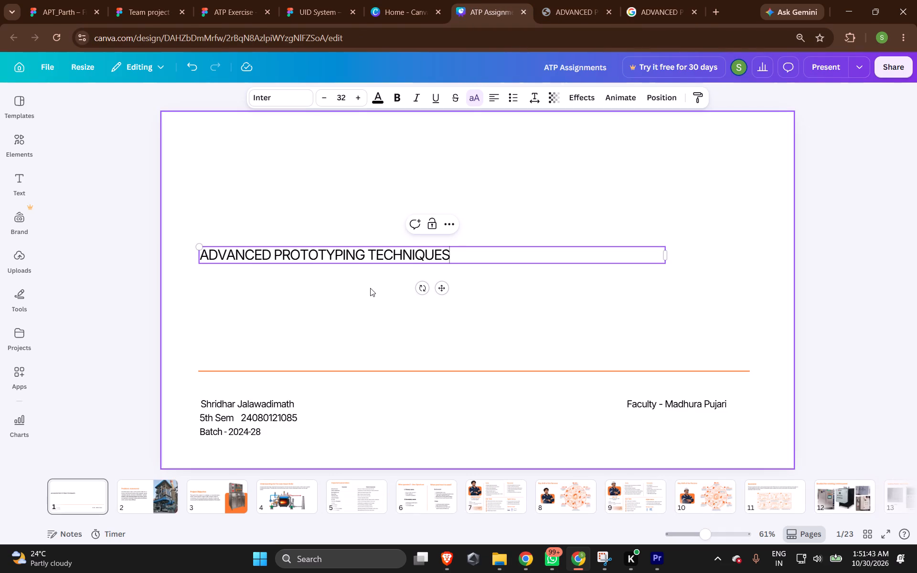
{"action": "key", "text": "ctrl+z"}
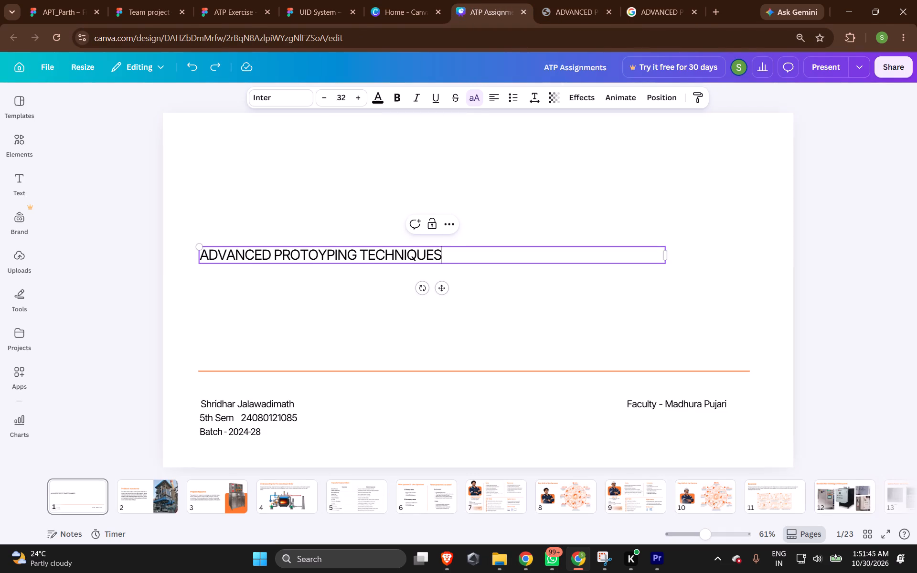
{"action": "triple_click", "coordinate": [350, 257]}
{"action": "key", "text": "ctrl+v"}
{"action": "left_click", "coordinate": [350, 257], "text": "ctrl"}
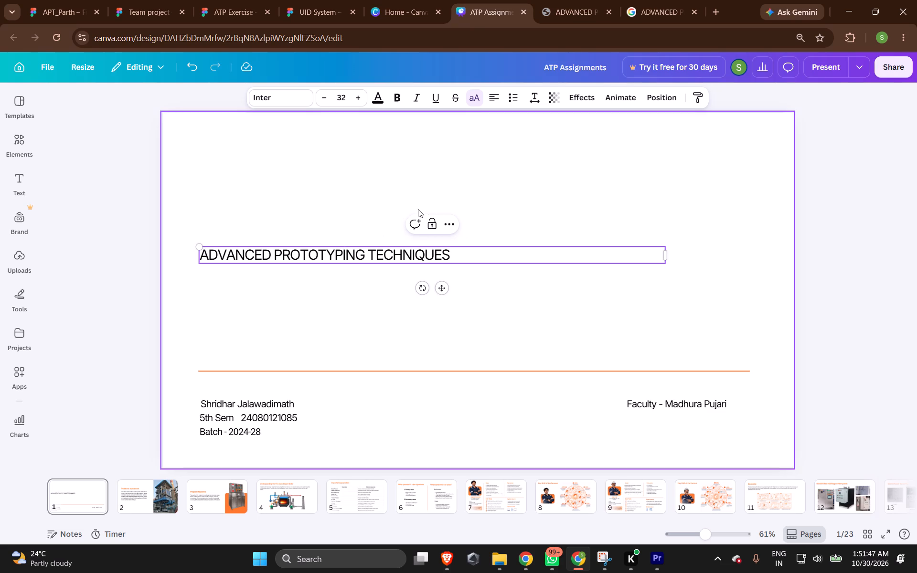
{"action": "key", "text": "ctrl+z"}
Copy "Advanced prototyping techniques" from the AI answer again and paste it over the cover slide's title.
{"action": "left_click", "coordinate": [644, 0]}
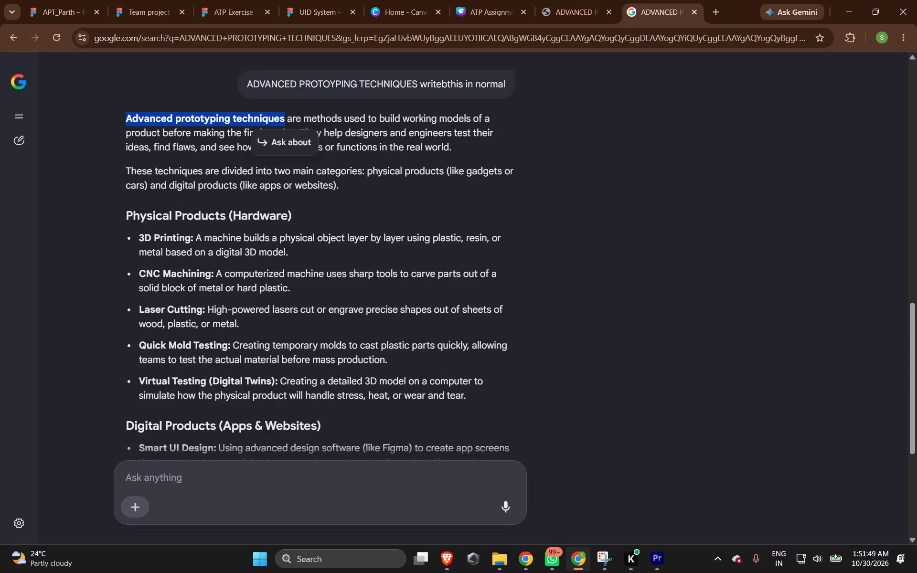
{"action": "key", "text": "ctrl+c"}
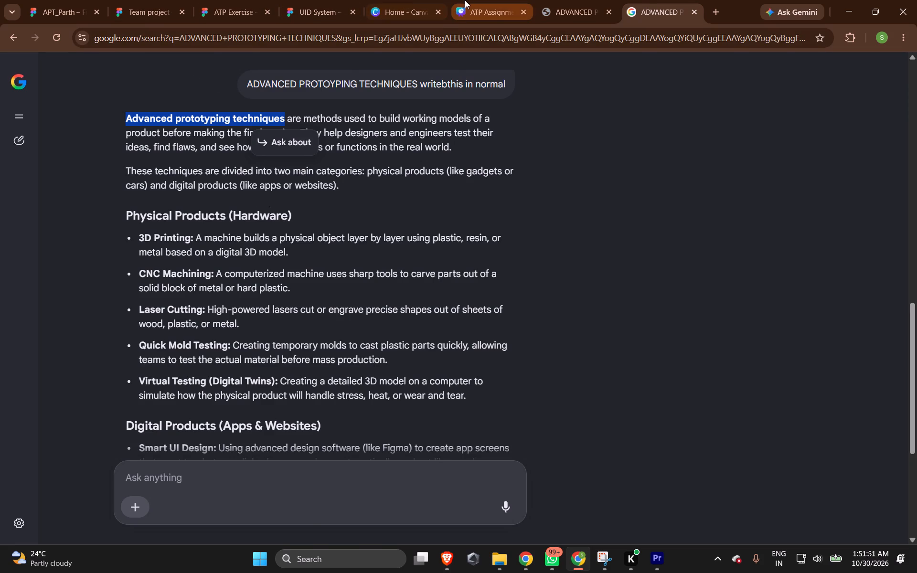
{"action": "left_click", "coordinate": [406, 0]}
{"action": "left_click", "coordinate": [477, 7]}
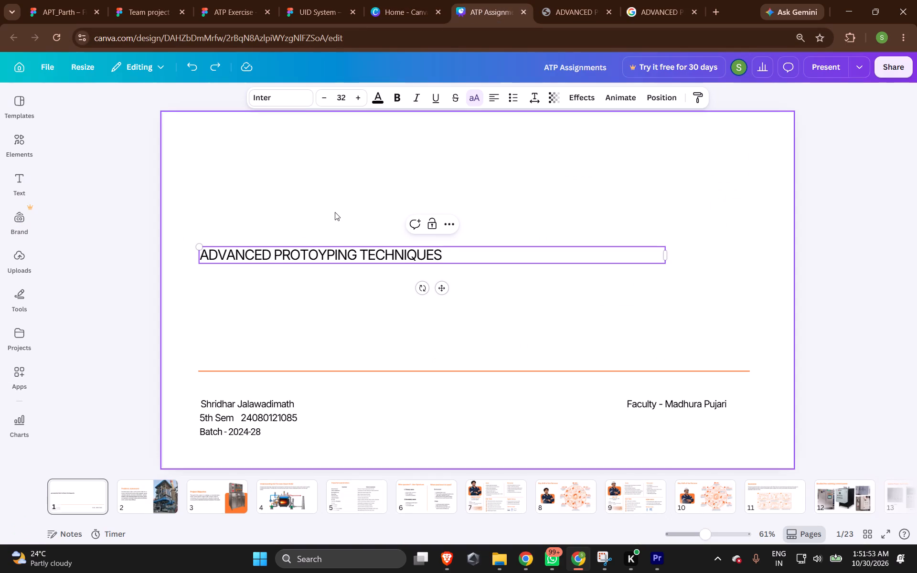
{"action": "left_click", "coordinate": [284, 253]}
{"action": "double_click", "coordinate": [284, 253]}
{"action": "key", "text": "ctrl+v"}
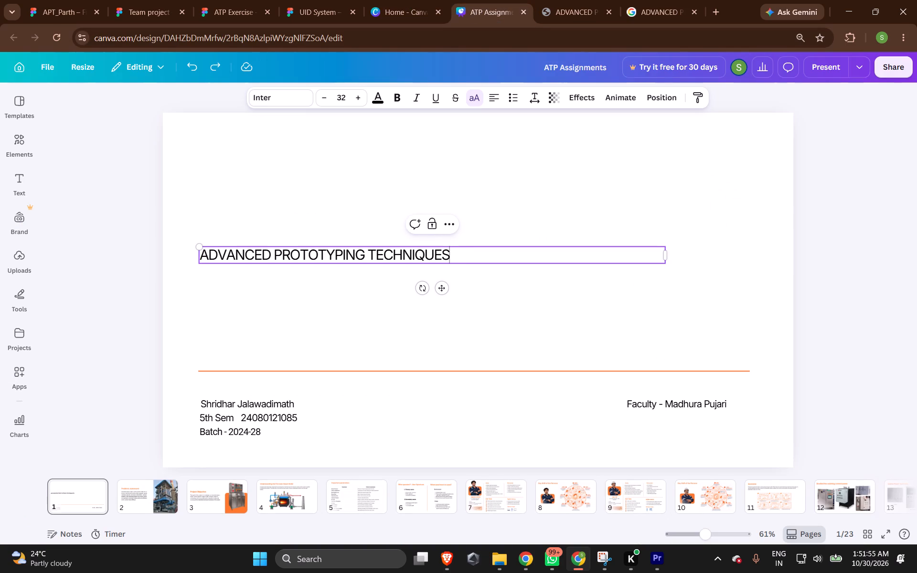
Clear the cover title's text, turn off its uppercase formatting, and paste "Advanced prototyping techniques" in its place.
{"action": "triple_click", "coordinate": [279, 257]}
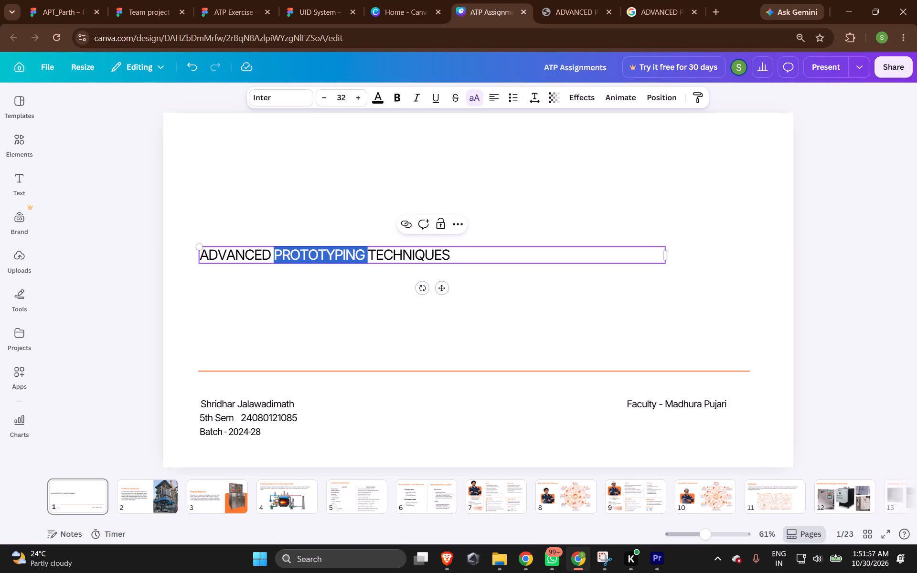
{"action": "type", "text": "nadhd"}
{"action": "key", "text": "BackSpace"}
{"action": "key", "text": "BackSpace"}
{"action": "key", "text": "BackSpace"}
{"action": "key", "text": "BackSpace"}
{"action": "key", "text": "BackSpace"}
{"action": "key", "text": "BackSpace"}
{"action": "key", "text": "BackSpace"}
{"action": "key", "text": "BackSpace"}
{"action": "key", "text": "BackSpace"}
{"action": "key", "text": "BackSpace"}
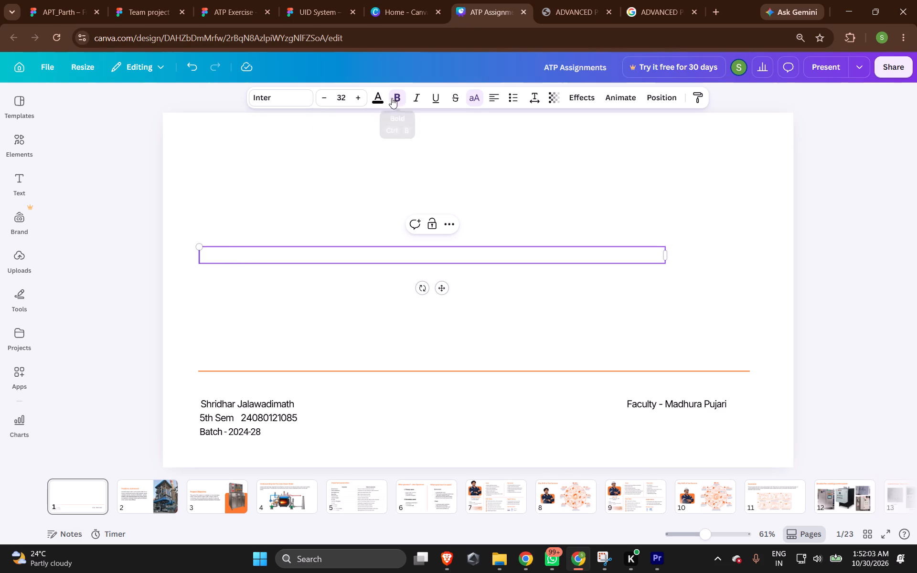
{"action": "left_click", "coordinate": [475, 99]}
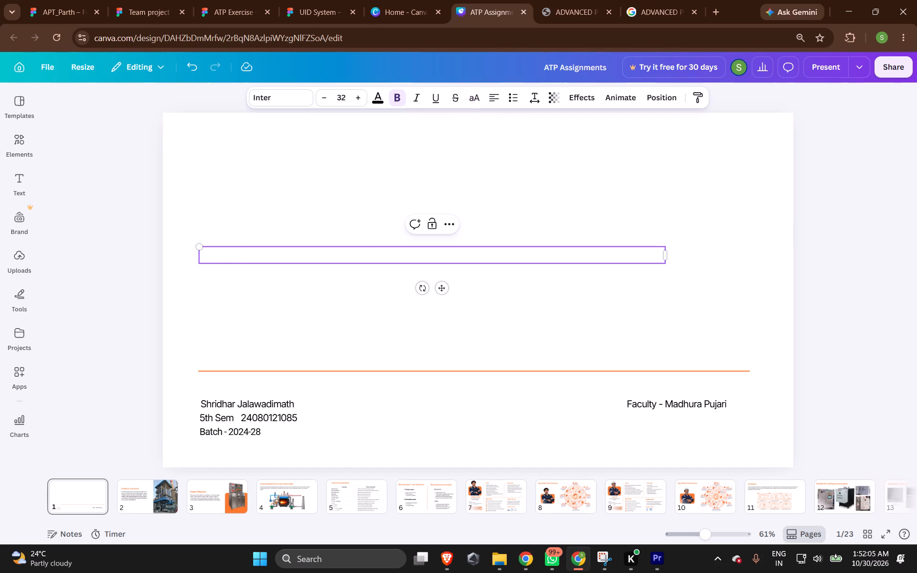
{"action": "key", "text": "ctrl+v"}
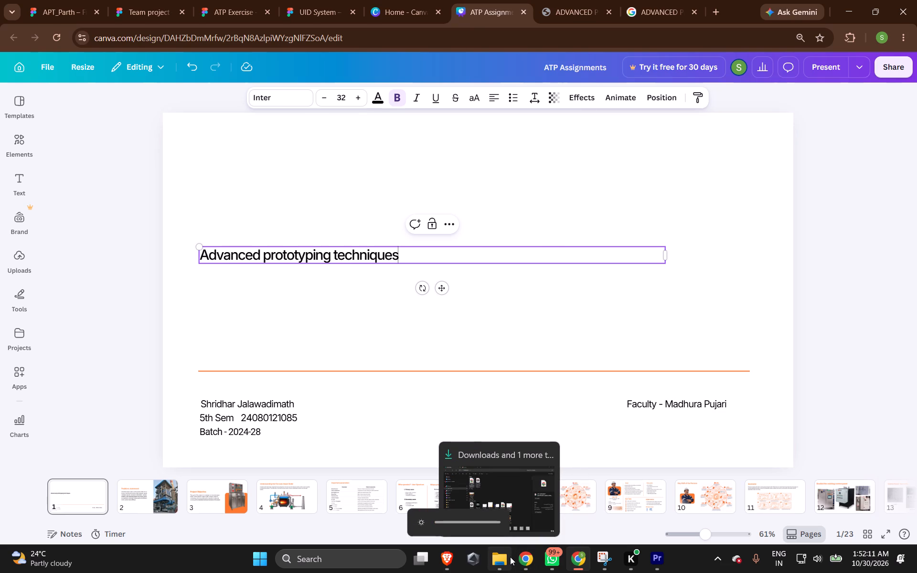
Switch to the open Premiere Pro project.
{"action": "left_click", "coordinate": [654, 546]}
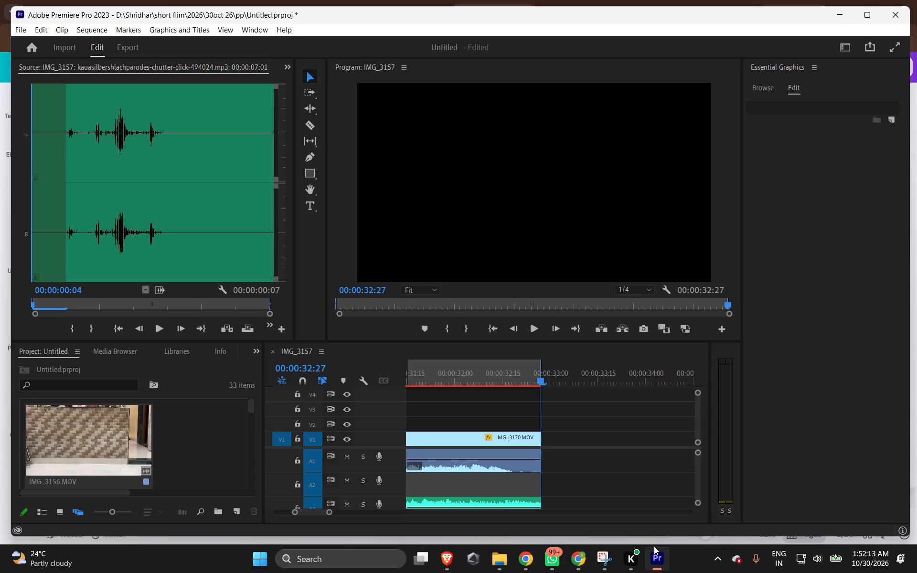
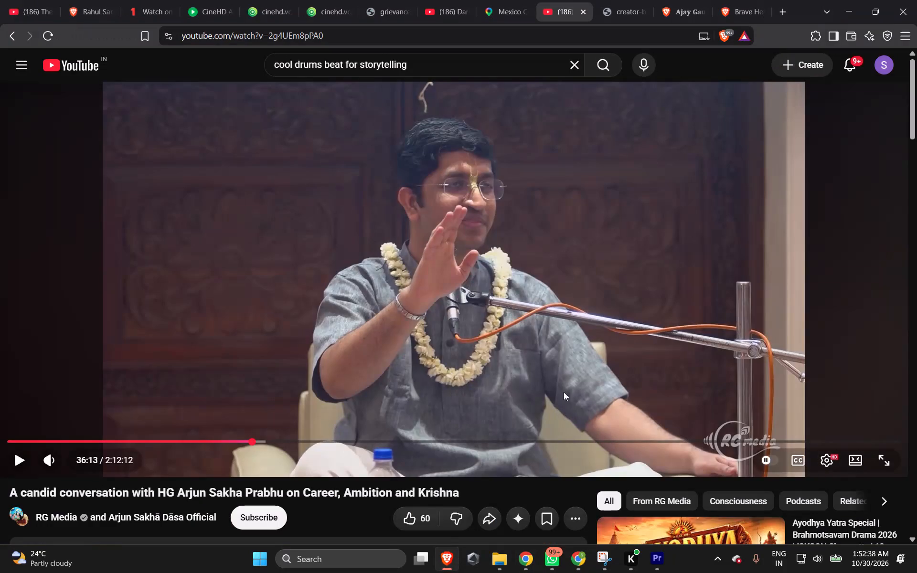
Play the RG Media career talk video from near its start, raising the volume to 70% and skipping back a few times.
{"action": "left_click_drag", "start_coordinate": [65, 437], "coordinate": [14, 437]}
{"action": "left_click", "coordinate": [430, 305]}
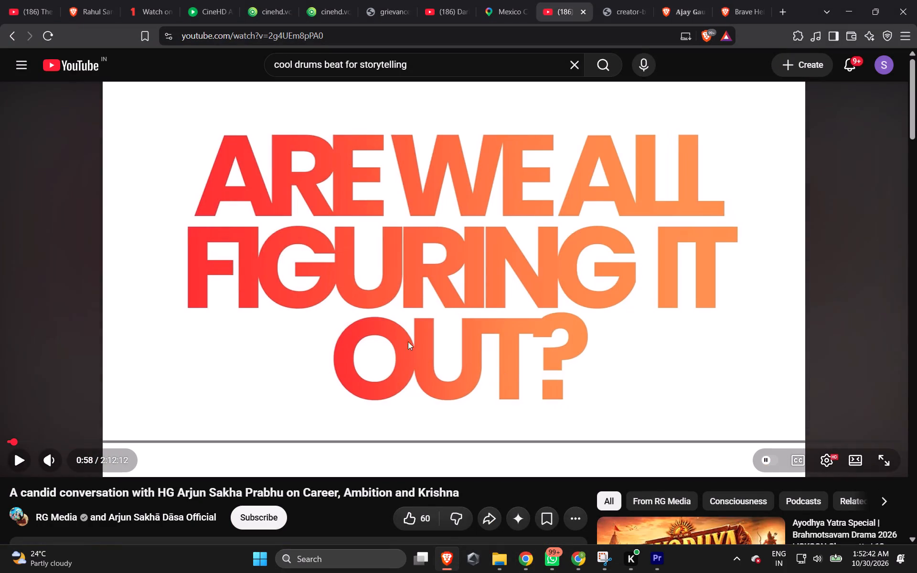
{"action": "left_click", "coordinate": [409, 309]}
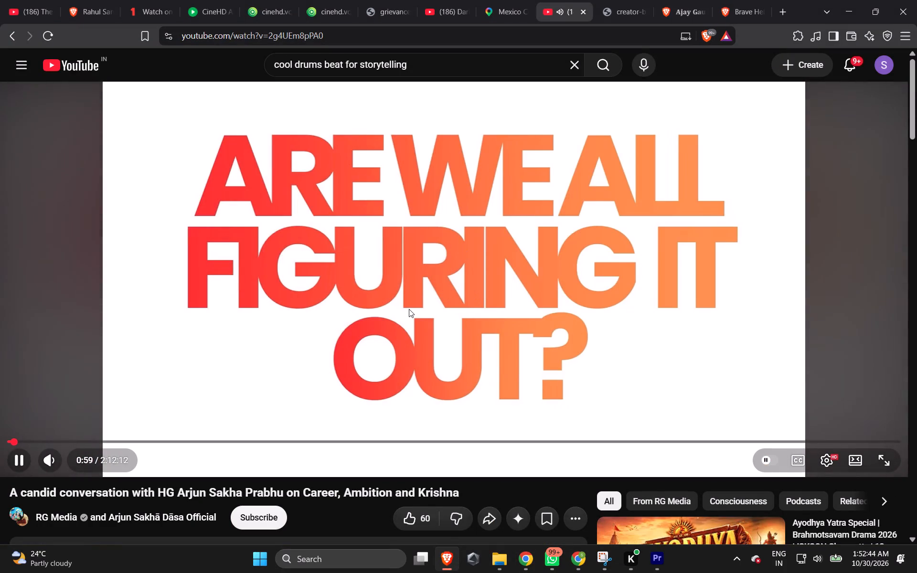
{"action": "key", "text": "Down"}
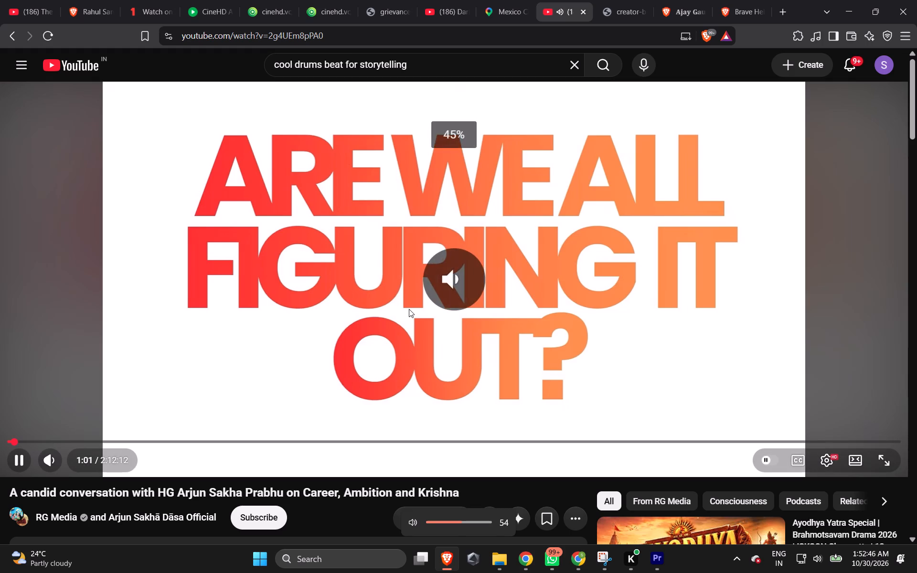
{"action": "key", "text": "Up"}
{"action": "key", "text": "Up"}
{"action": "key", "text": "Up"}
{"action": "key", "text": "Up"}
{"action": "key", "text": "Up"}
{"action": "key", "text": "Right"}
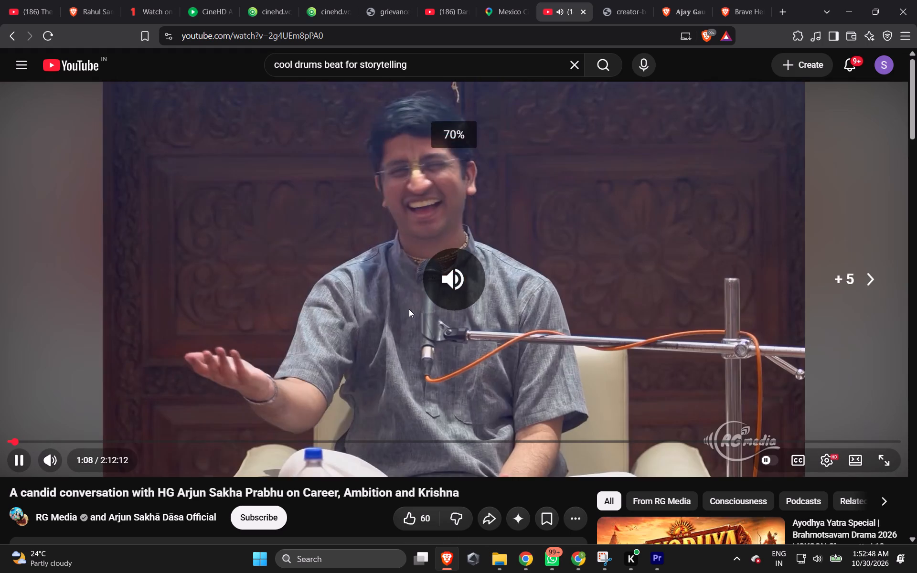
{"action": "key", "text": "Left"}
{"action": "key", "text": "Left"}
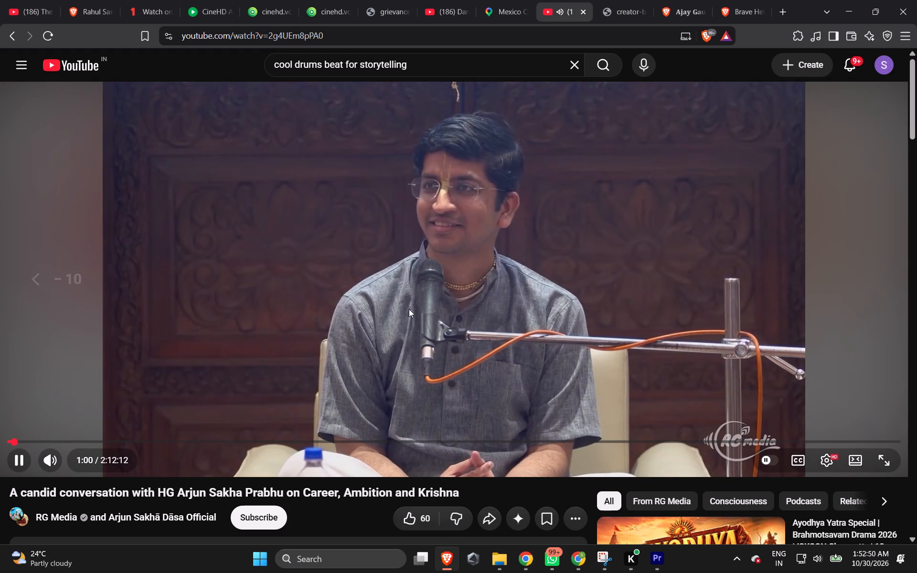
{"action": "key", "text": "Left"}
{"action": "key", "text": "Left"}
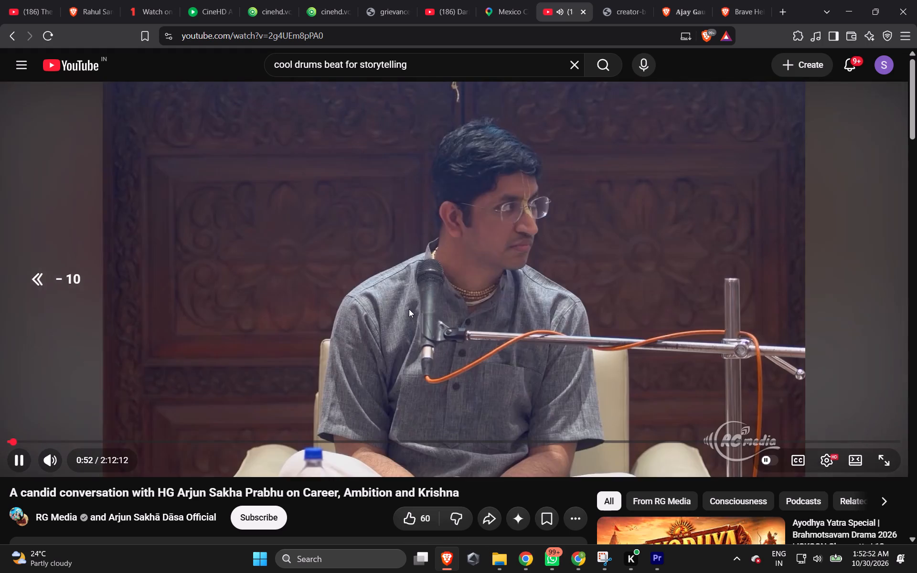
{"action": "key", "text": "Left"}
{"action": "key", "text": "Left"}
{"action": "key", "text": "Left"}
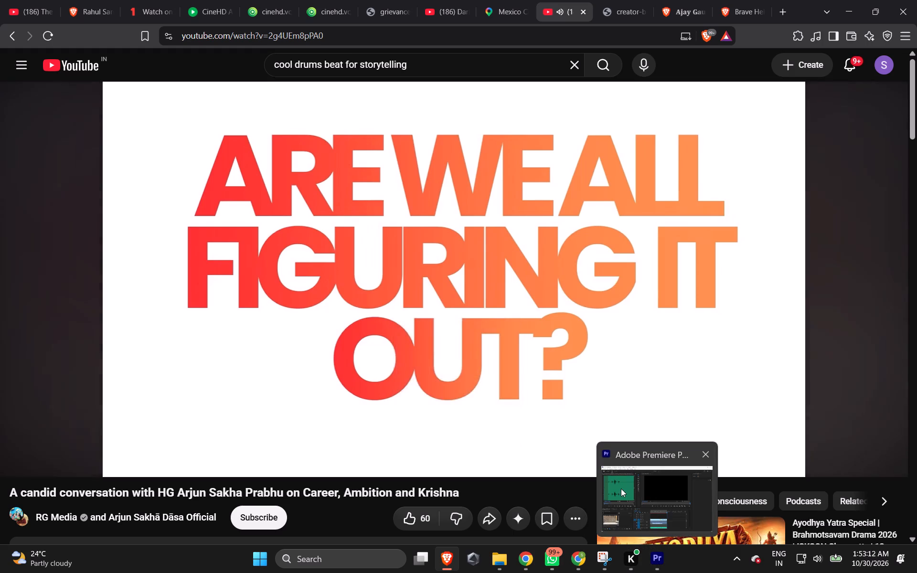
Switch to the ATP Assignments deck in Chrome and set the cover title's font size to 96.
{"action": "left_click", "coordinate": [574, 560]}
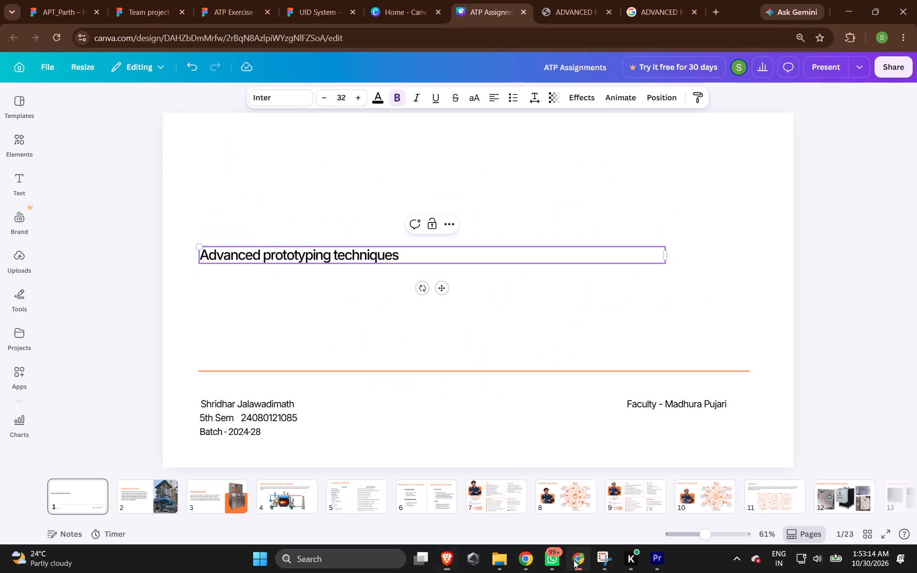
{"action": "left_click", "coordinate": [337, 99]}
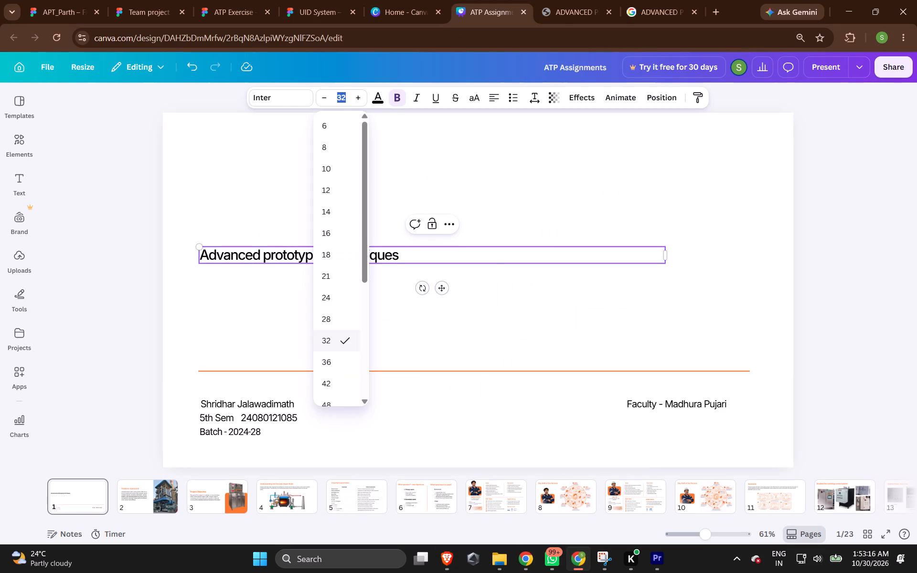
{"action": "scroll", "coordinate": [328, 371], "scroll_direction": "down", "scroll_amount": 3}
{"action": "left_click", "coordinate": [331, 354]}
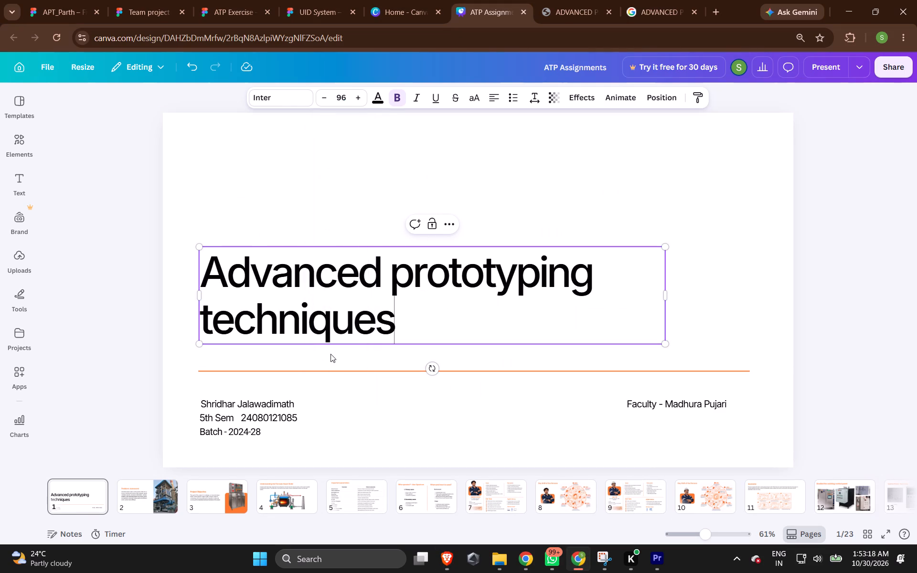
Turn off bold for the whole cover title "Advanced prototyping techniques".
{"action": "triple_click", "coordinate": [503, 281]}
{"action": "left_click", "coordinate": [392, 97]}
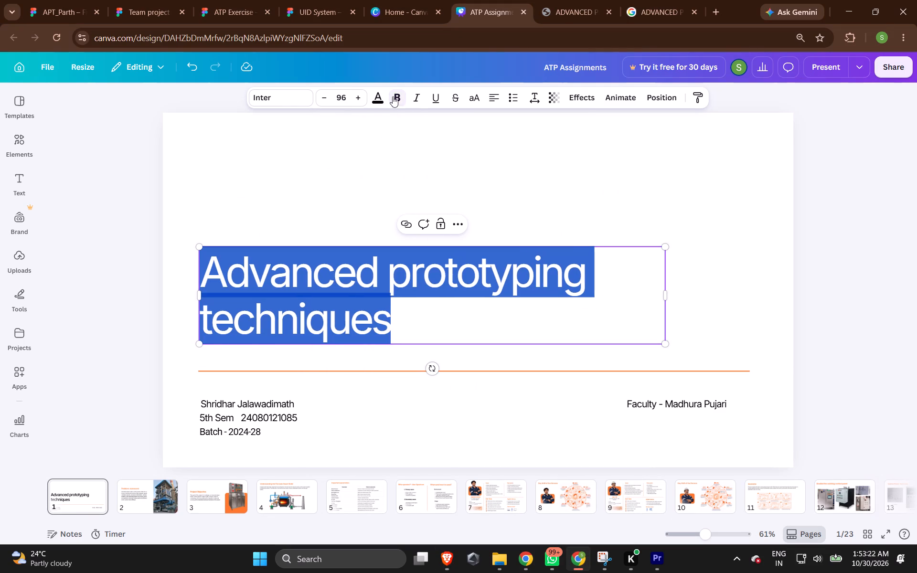
{"action": "left_click", "coordinate": [539, 191]}
Enlarge the whole cover title, first to font size 104 and finally to 144.
{"action": "triple_click", "coordinate": [411, 277]}
{"action": "left_click", "coordinate": [411, 277]}
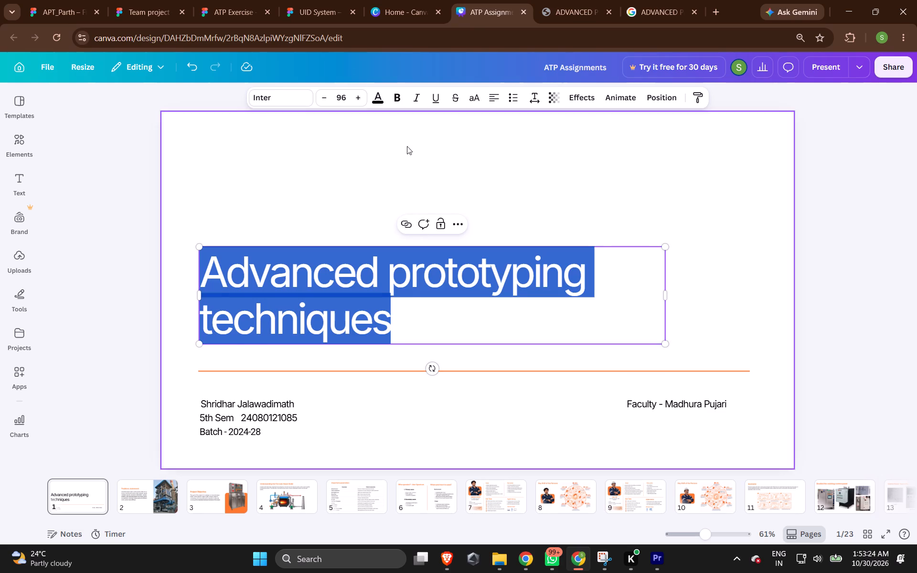
{"action": "left_click", "coordinate": [344, 96]}
{"action": "scroll", "coordinate": [362, 384], "scroll_direction": "down", "scroll_amount": 3}
{"action": "left_click", "coordinate": [342, 357]}
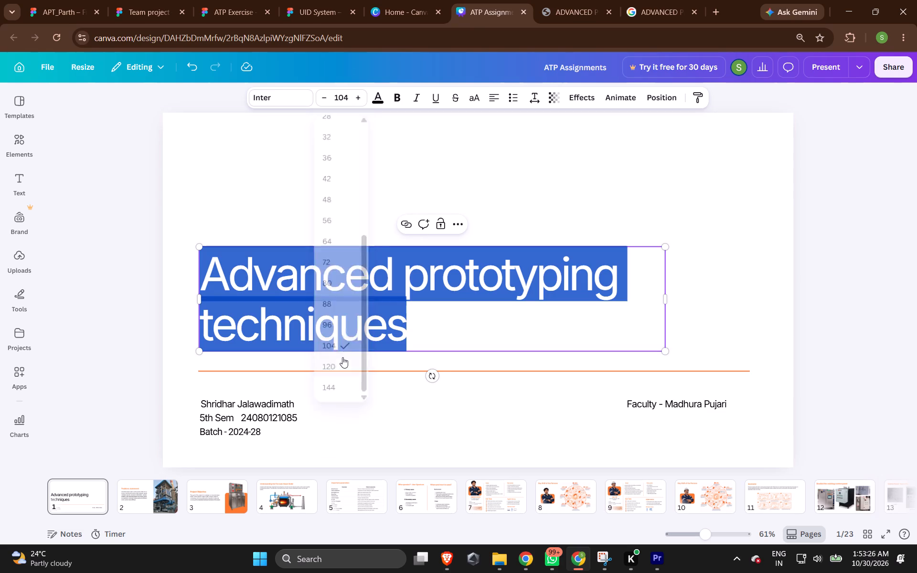
{"action": "left_click", "coordinate": [342, 100]}
{"action": "scroll", "coordinate": [336, 385], "scroll_direction": "down", "scroll_amount": 3}
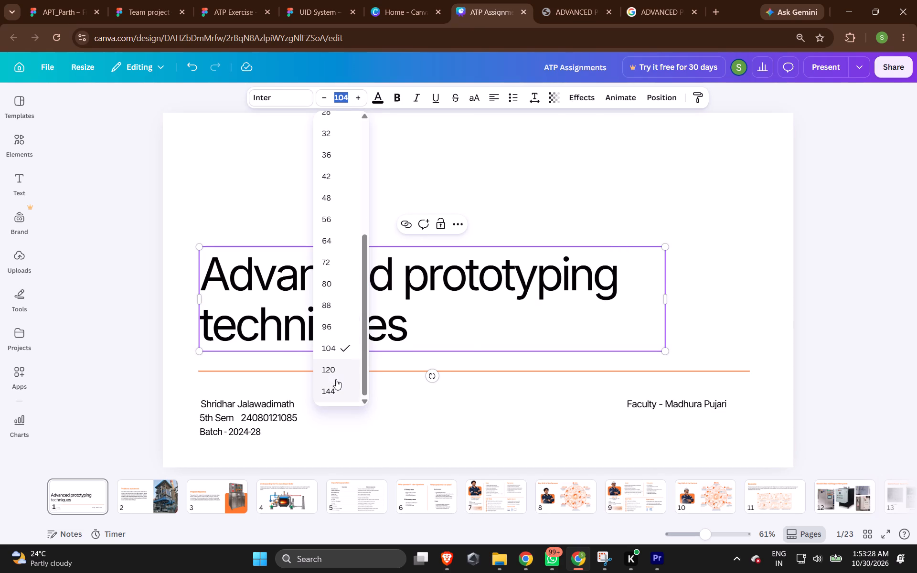
{"action": "left_click", "coordinate": [334, 385]}
Widen the cover title's text box so its right edge nearly reaches the end of the orange line.
{"action": "left_click", "coordinate": [673, 283]}
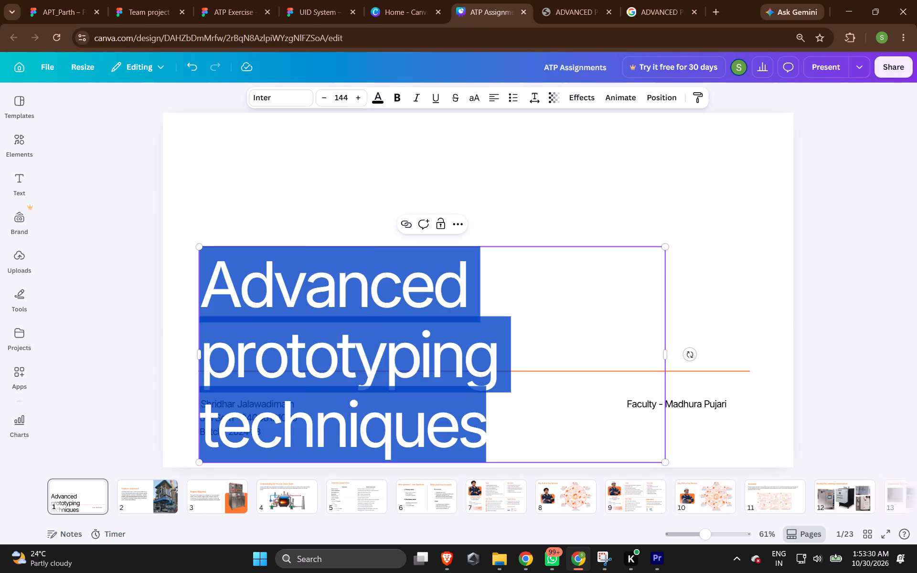
{"action": "left_click_drag", "start_coordinate": [666, 358], "coordinate": [737, 334]}
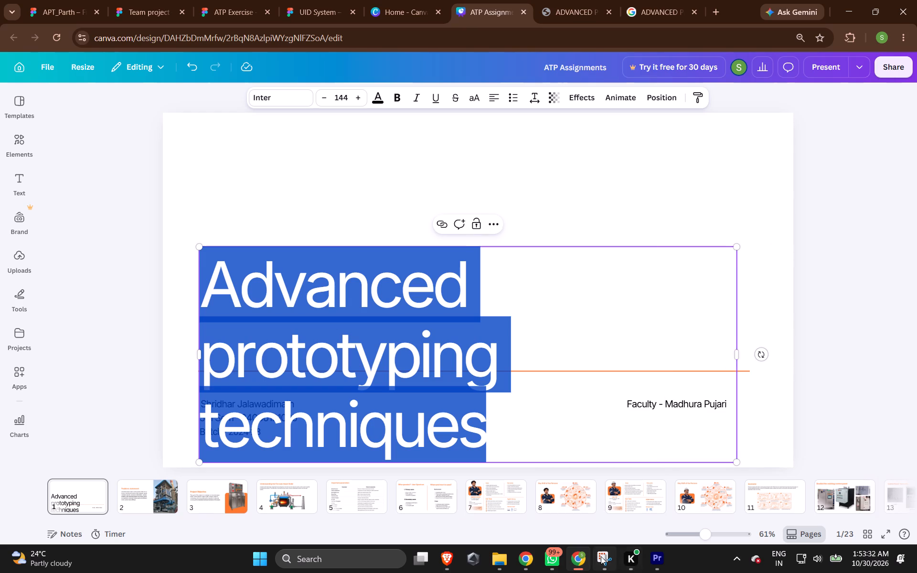
Switch to the RG Media video in Brave and watch it, skipping forward to just past the three-minute mark and raising the volume.
{"action": "left_click", "coordinate": [453, 565]}
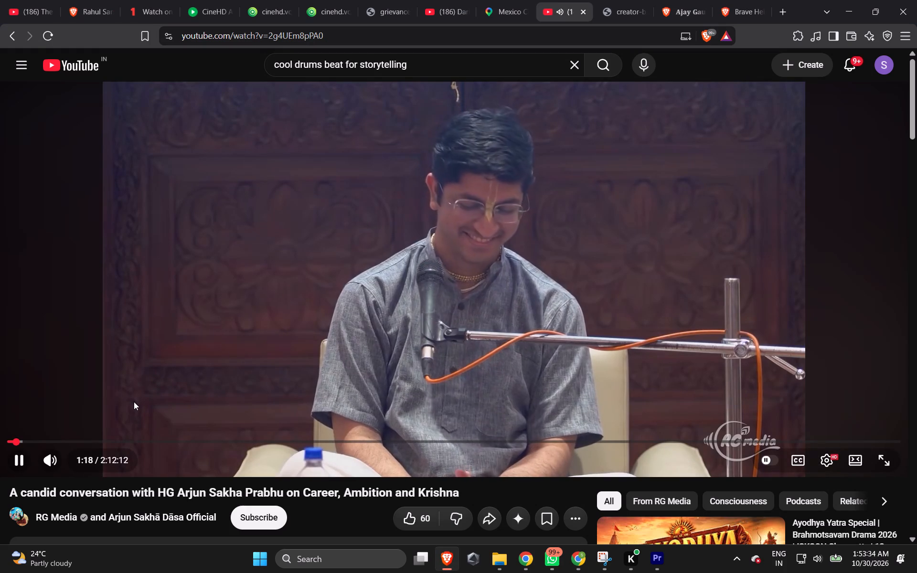
{"action": "key", "text": "Right"}
{"action": "key", "text": "Right"}
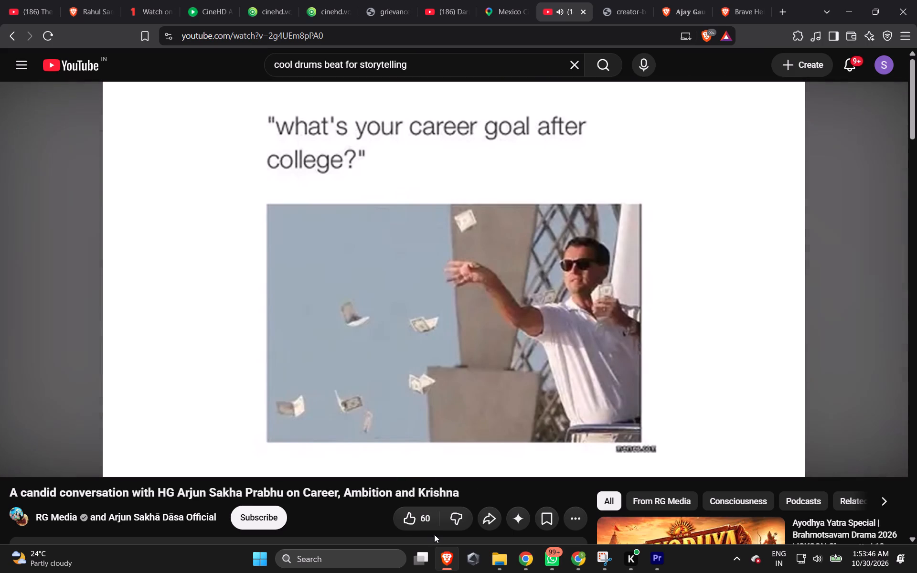
{"action": "key", "text": "Right"}
{"action": "key", "text": "Right"}
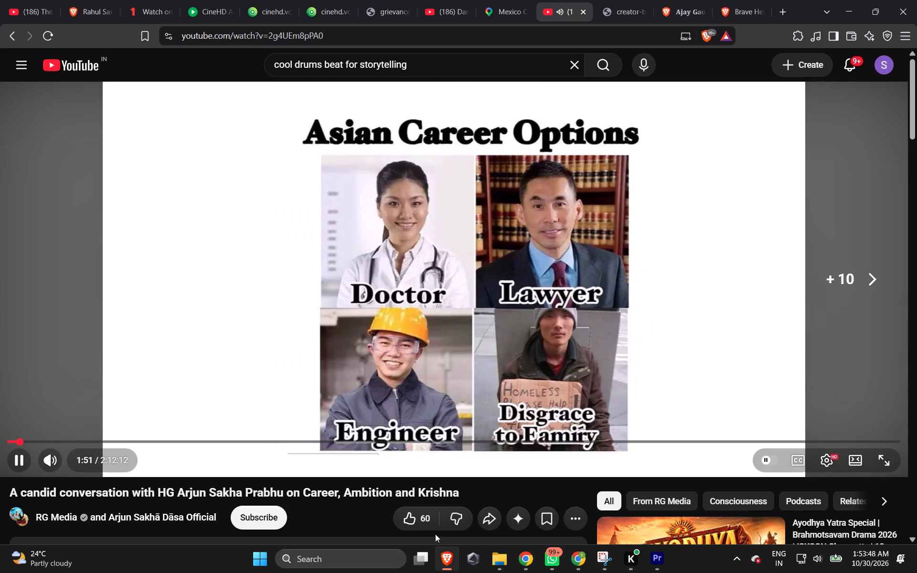
{"action": "key", "text": "Right"}
{"action": "key", "text": "Right"}
{"action": "key", "text": "Right"}
{"action": "key", "text": "Right"}
{"action": "key", "text": "Right"}
{"action": "key", "text": "Right"}
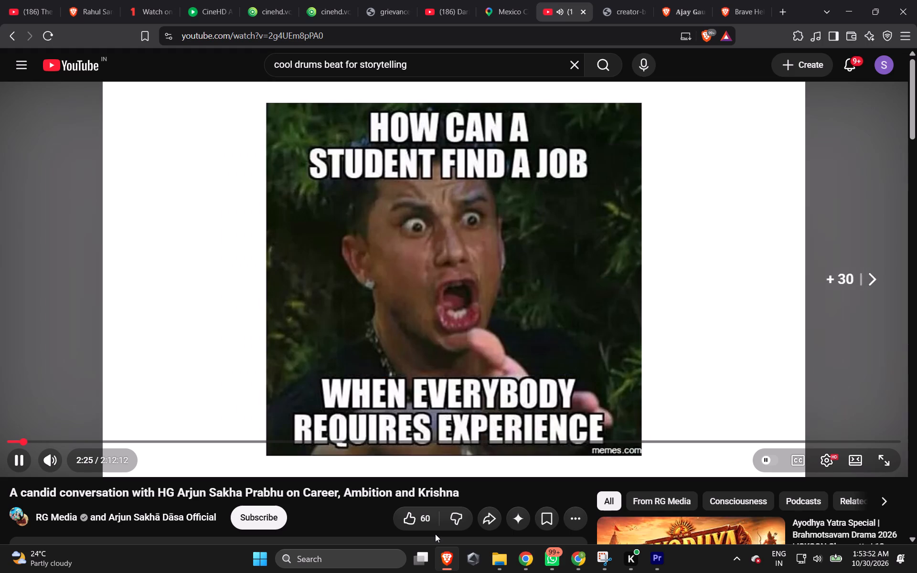
{"action": "key", "text": "Right"}
{"action": "key", "text": "Right"}
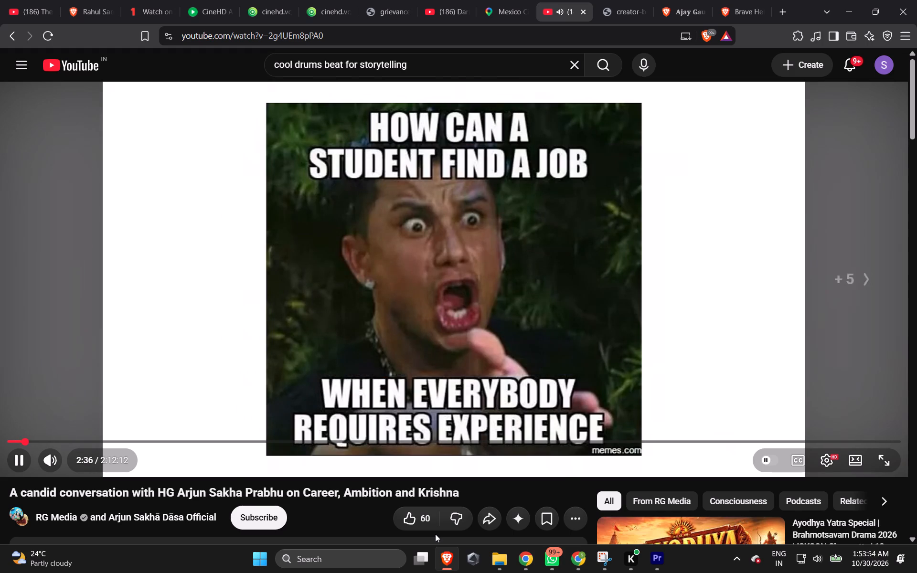
{"action": "key", "text": "Right"}
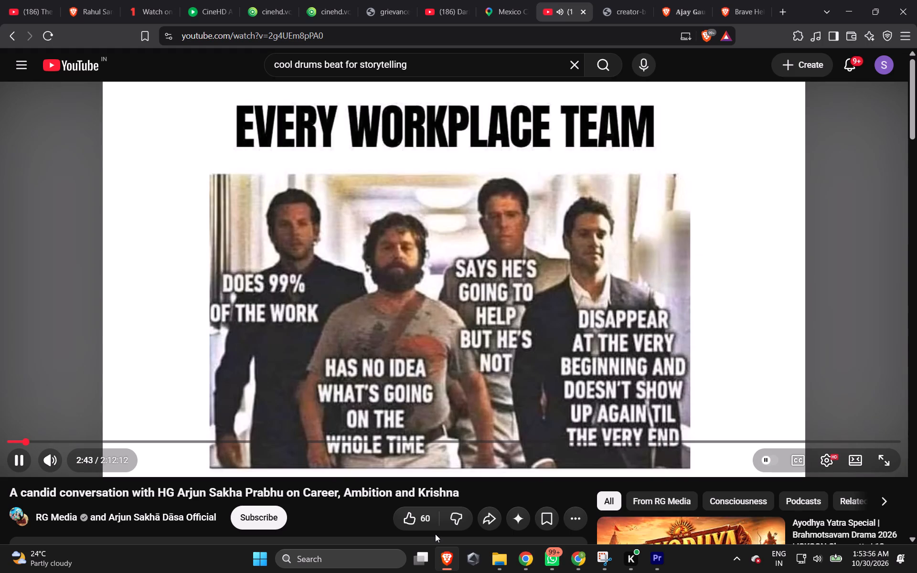
{"action": "key", "text": "Right"}
{"action": "key", "text": "Right"}
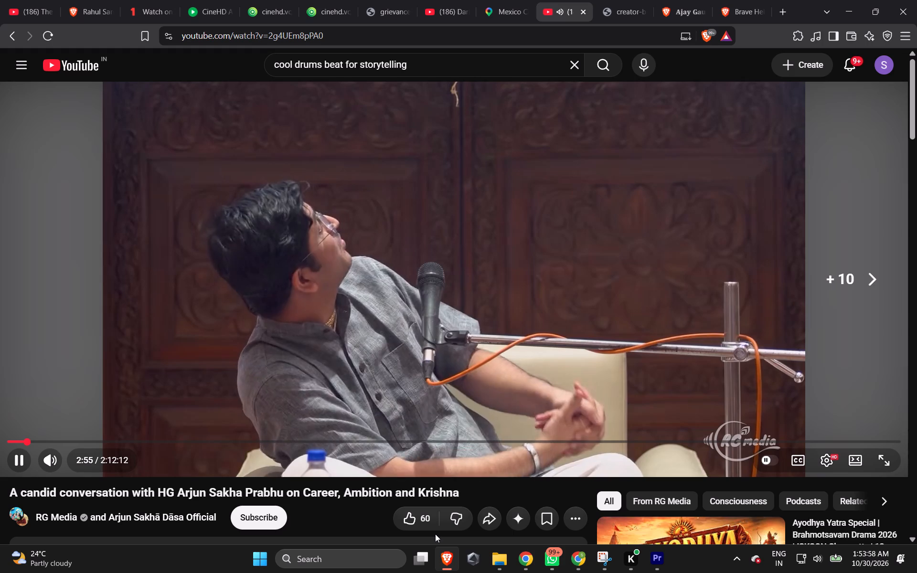
{"action": "key", "text": "Up"}
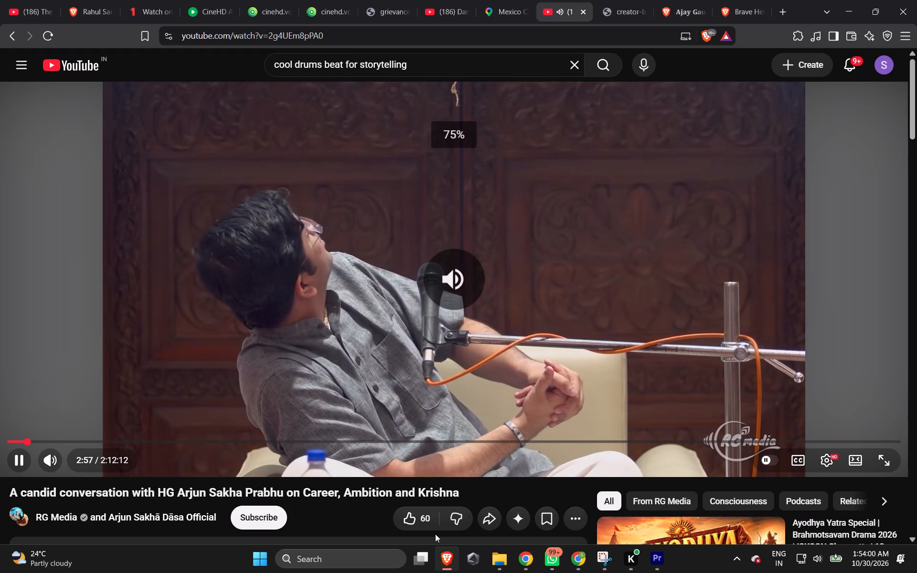
{"action": "key", "text": "Up"}
{"action": "key", "text": "Right"}
{"action": "key", "text": "Right"}
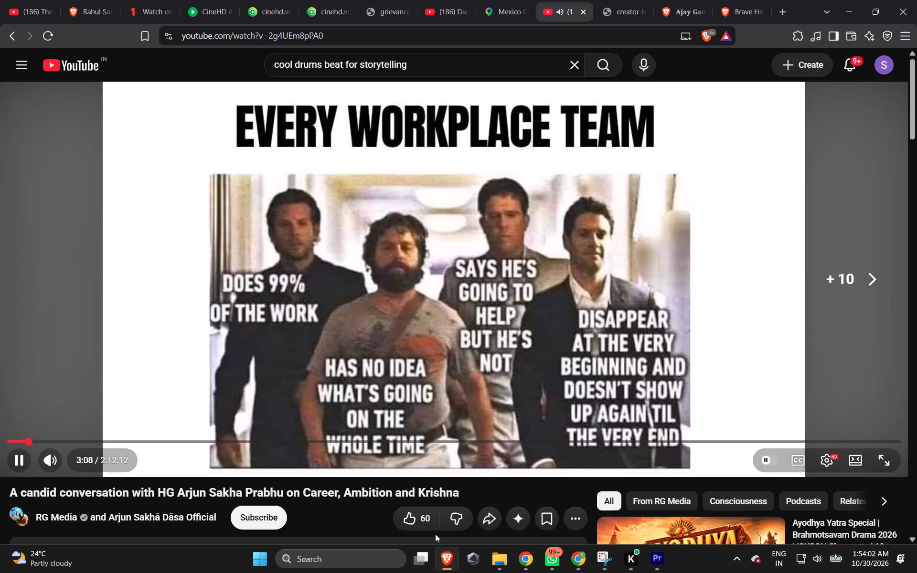
{"action": "key", "text": "space"}
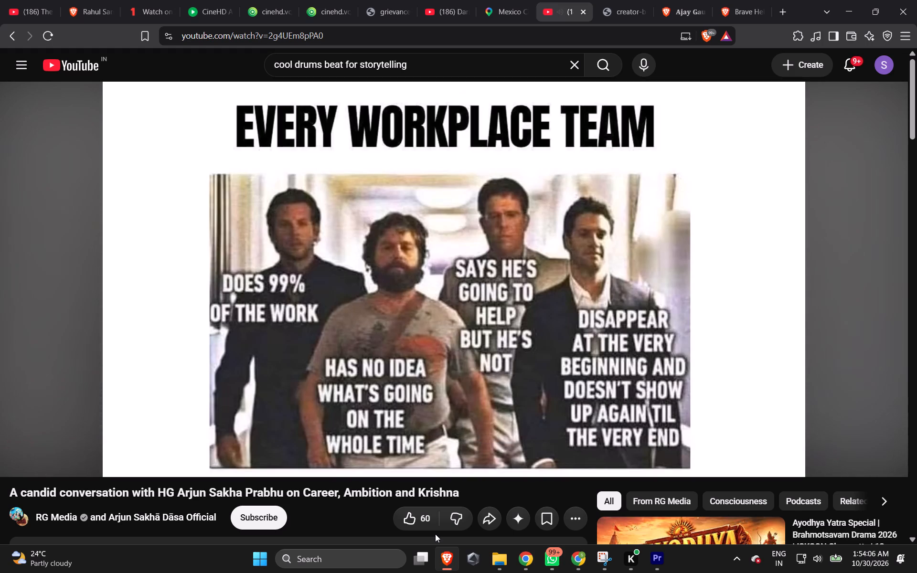
{"action": "key", "text": "space"}
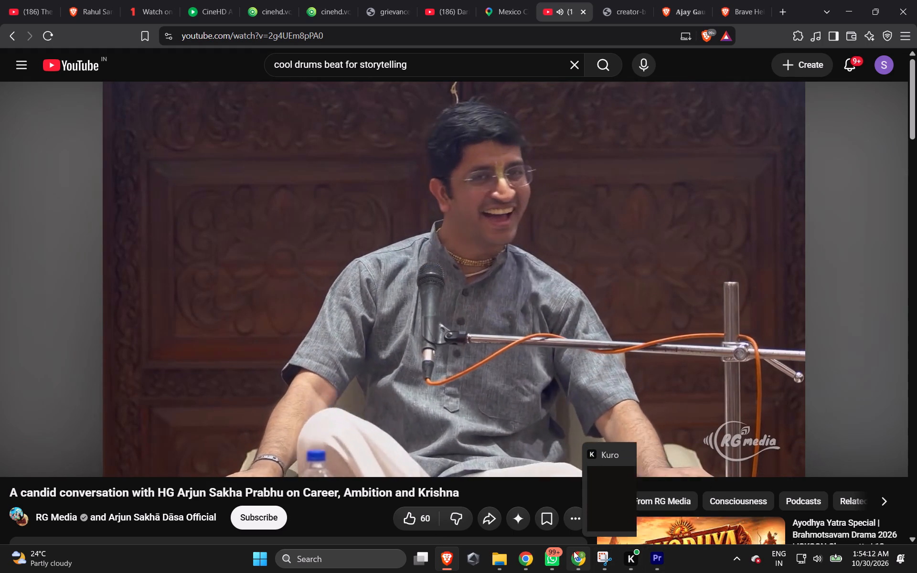
Return to the Canva presentation in Chrome and move the cover title up so it sits fully above the orange line.
{"action": "left_click", "coordinate": [594, 504]}
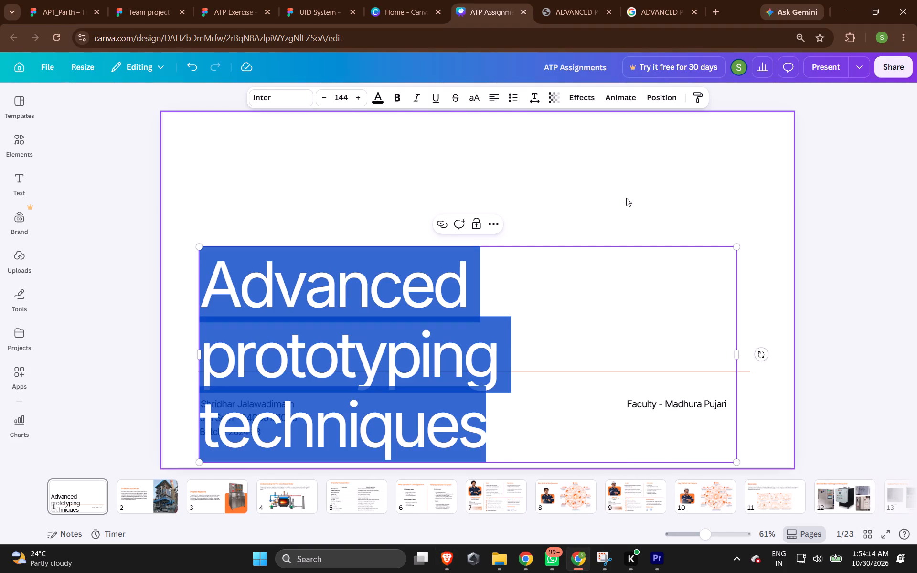
{"action": "left_click", "coordinate": [626, 198]}
{"action": "left_click_drag", "start_coordinate": [419, 320], "coordinate": [420, 210]}
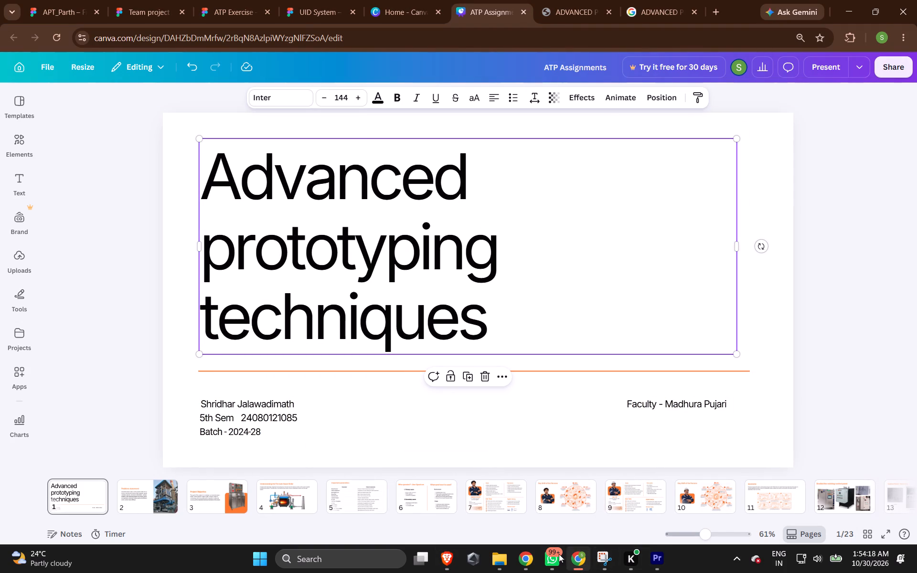
Switch back to the RG Media video playing in Brave.
{"action": "left_click", "coordinate": [446, 560]}
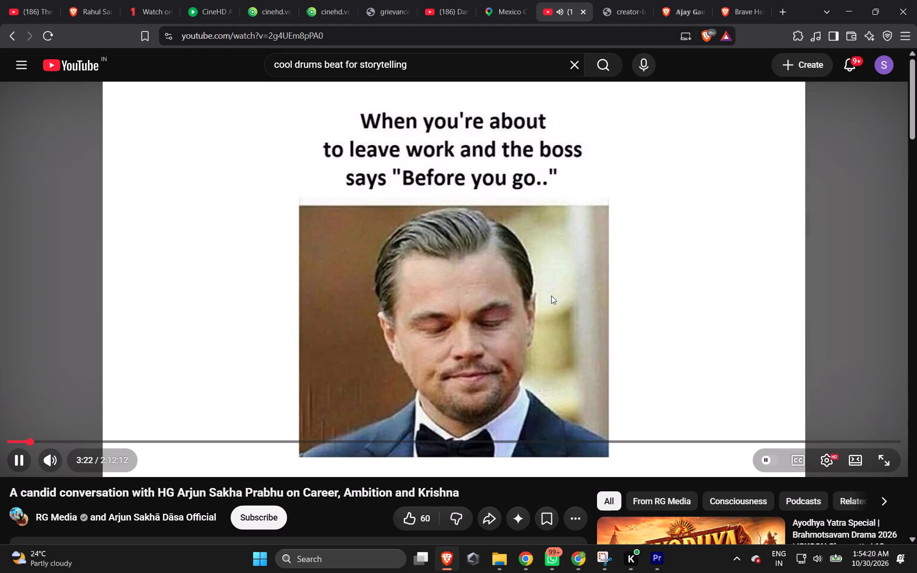
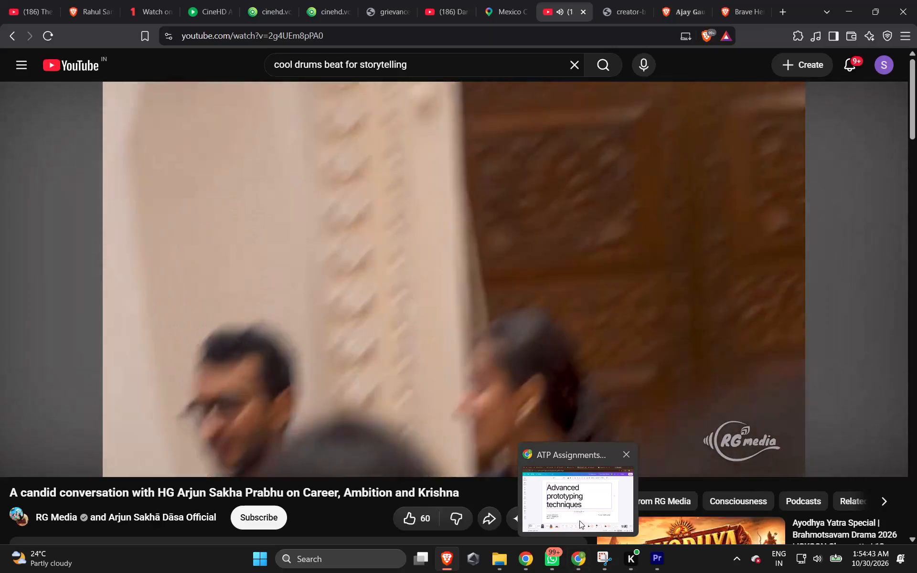
Switch back to the ATP Assignments presentation in Chrome and copy the whole cover title text "Advanced prototyping techniques".
{"action": "left_click", "coordinate": [581, 492]}
{"action": "triple_click", "coordinate": [406, 250]}
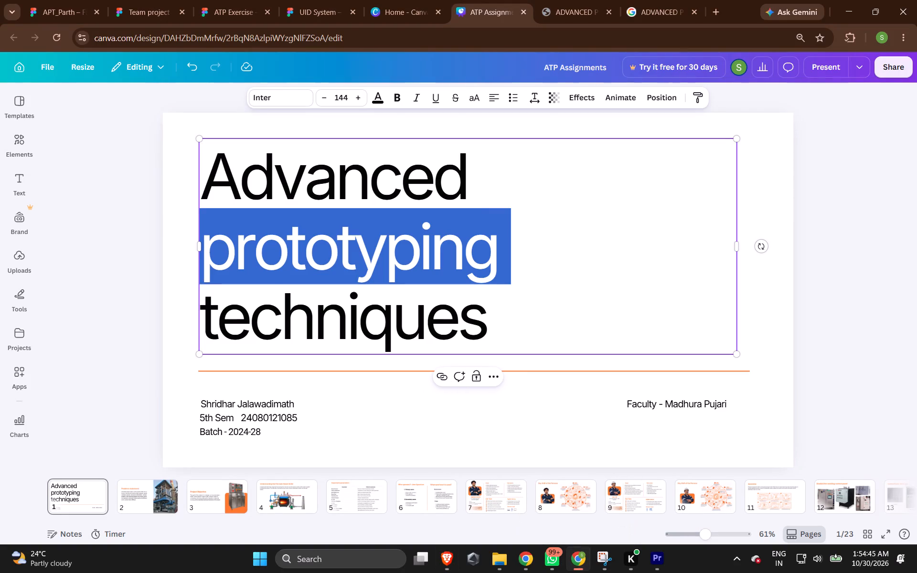
{"action": "key", "text": "ctrl+c"}
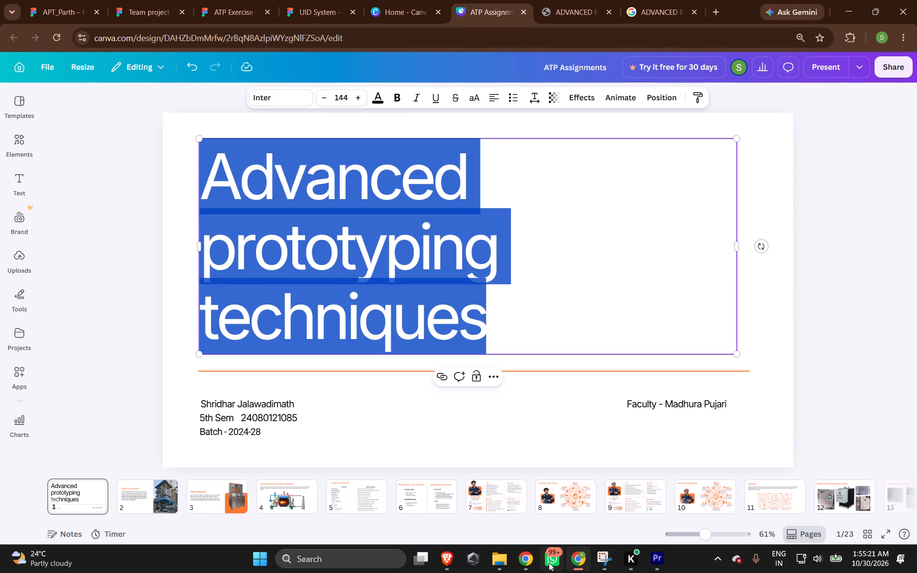
{"action": "left_click", "coordinate": [450, 556]}
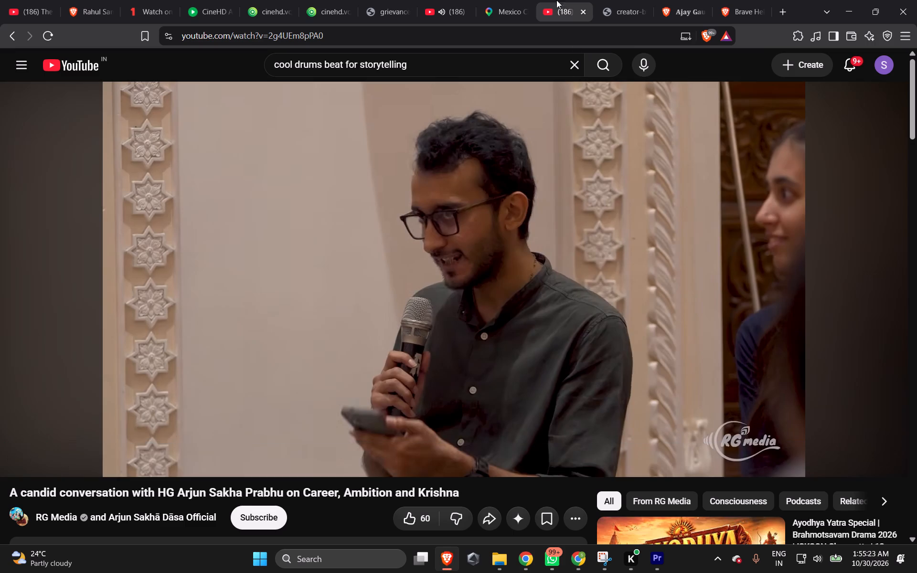
{"action": "left_click", "coordinate": [23, 11]}
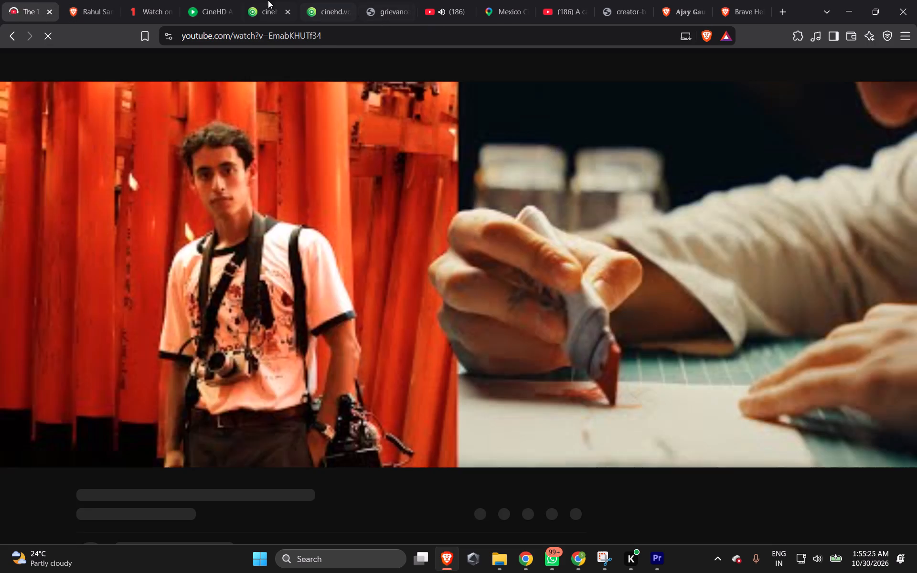
{"action": "left_click", "coordinate": [559, 4]}
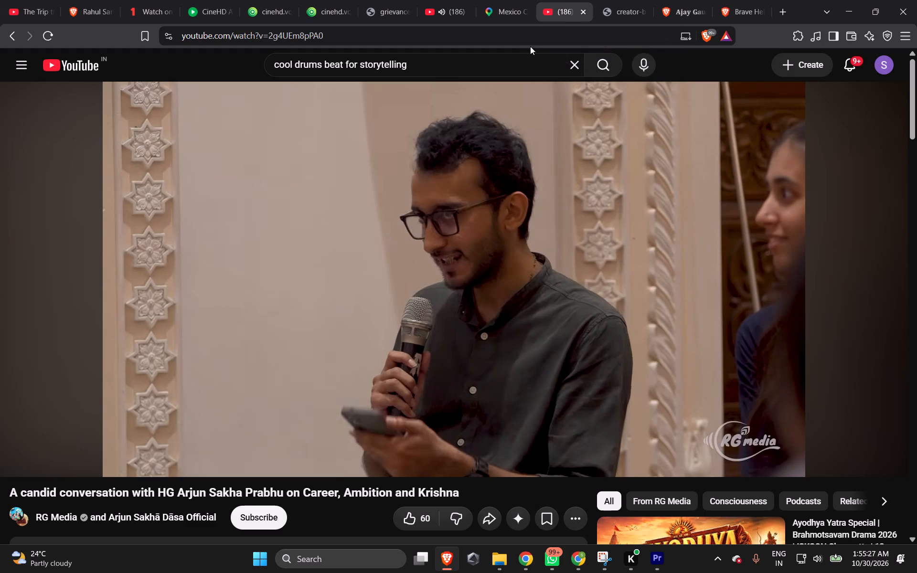
{"action": "left_click", "coordinate": [437, 0]}
{"action": "left_click", "coordinate": [365, 263]}
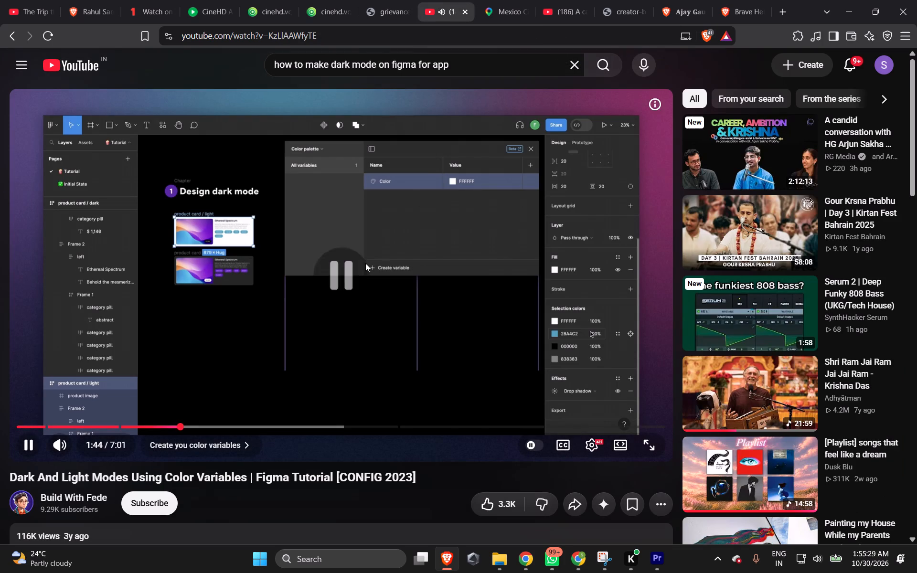
{"action": "left_click", "coordinate": [564, 0]}
{"action": "left_click", "coordinate": [385, 348]}
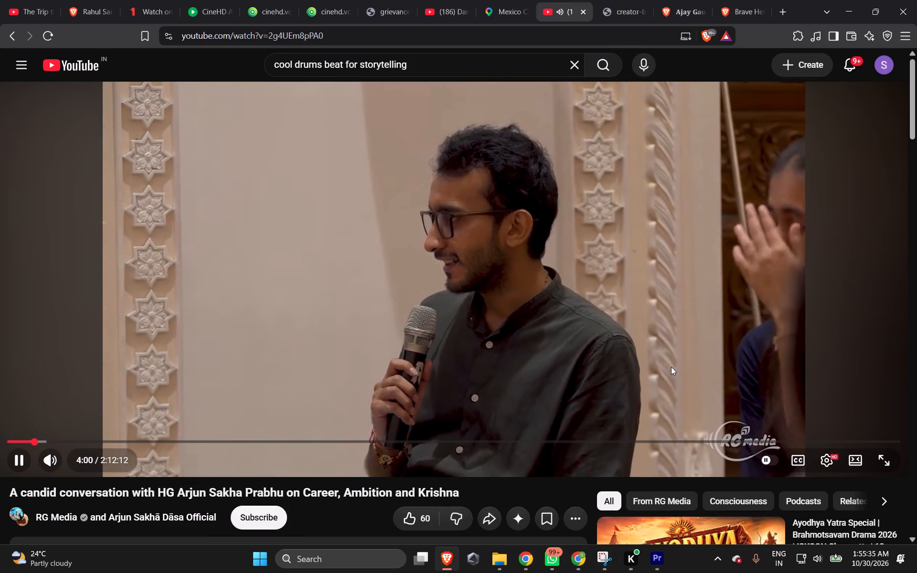
Back in the Canva deck, reduce the cover title's font size to 104, 96 and finally 80, moving the title lower on the slide.
{"action": "left_click", "coordinate": [574, 554]}
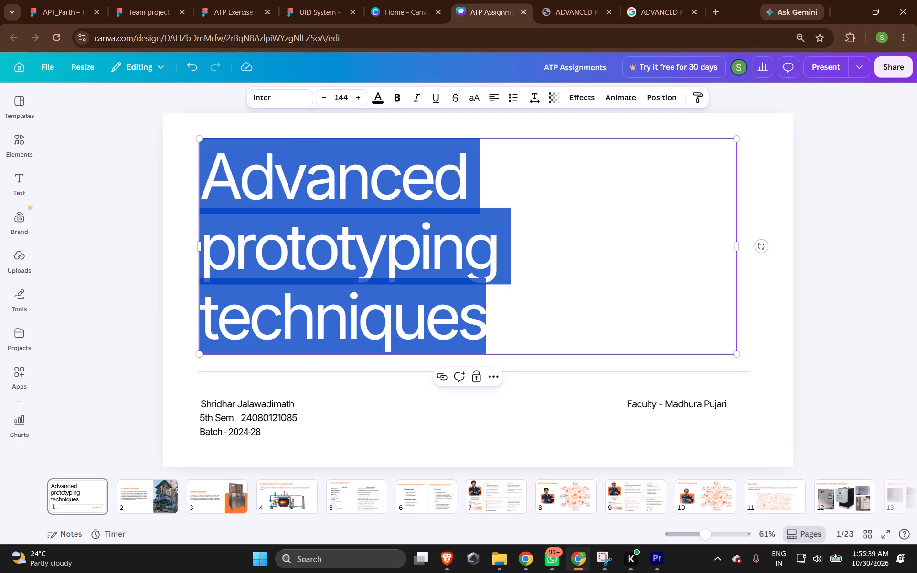
{"action": "left_click", "coordinate": [343, 98]}
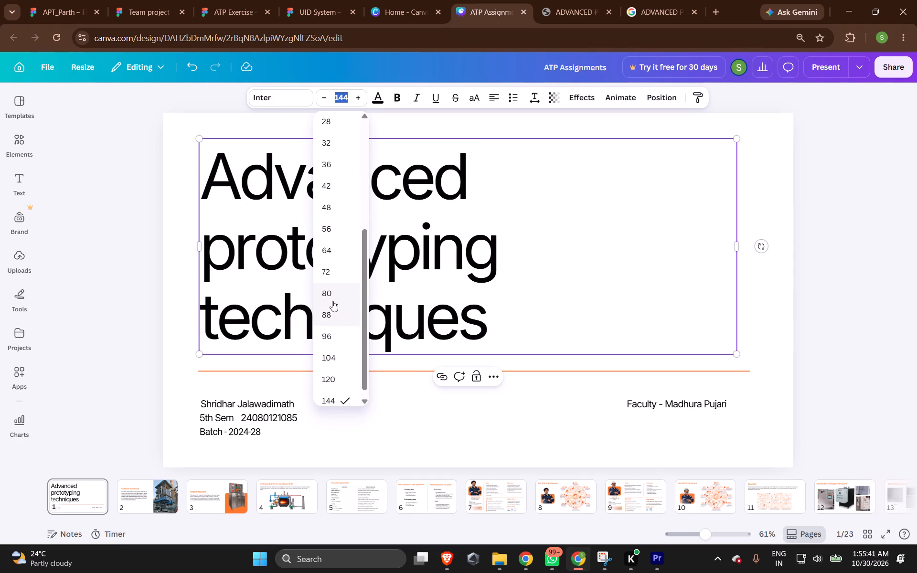
{"action": "left_click", "coordinate": [338, 354]}
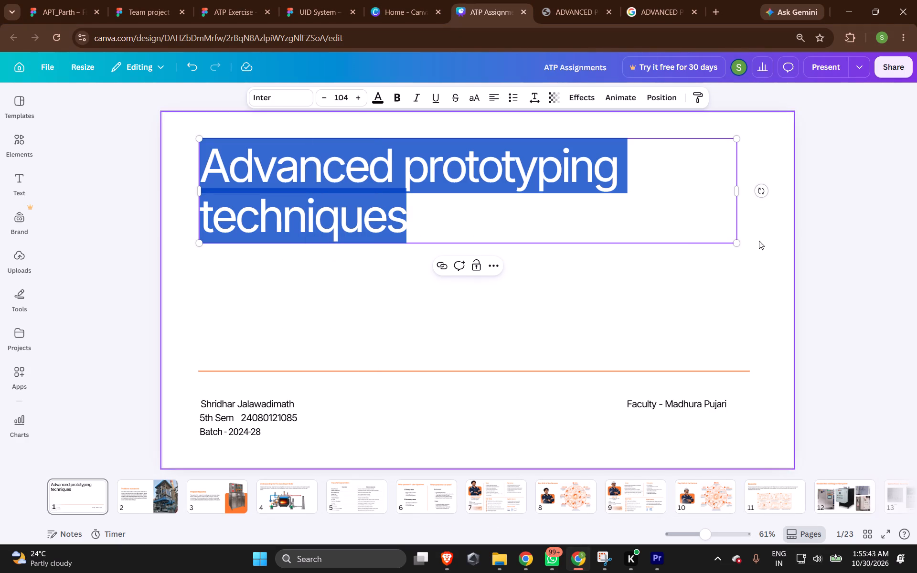
{"action": "left_click_drag", "start_coordinate": [736, 192], "coordinate": [720, 254]}
{"action": "left_click", "coordinate": [341, 103]}
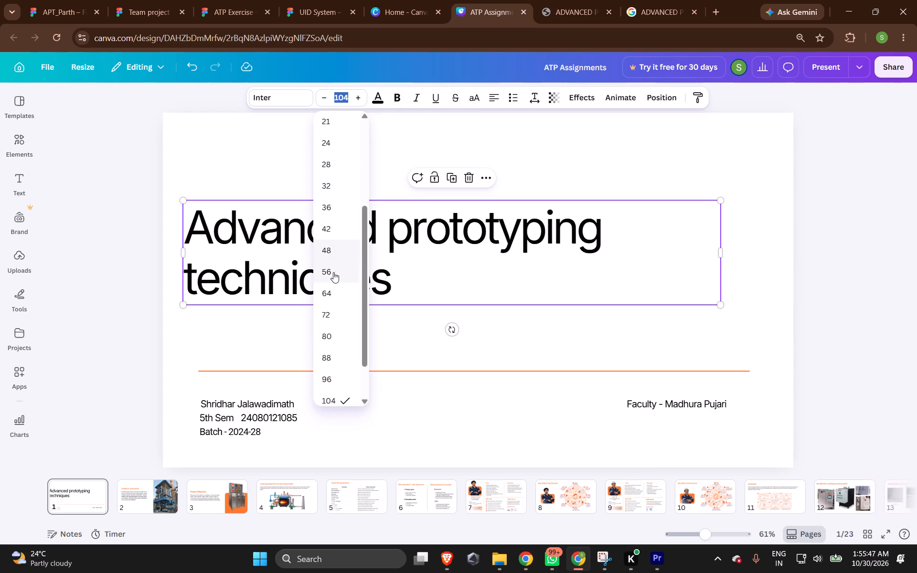
{"action": "left_click", "coordinate": [333, 382]}
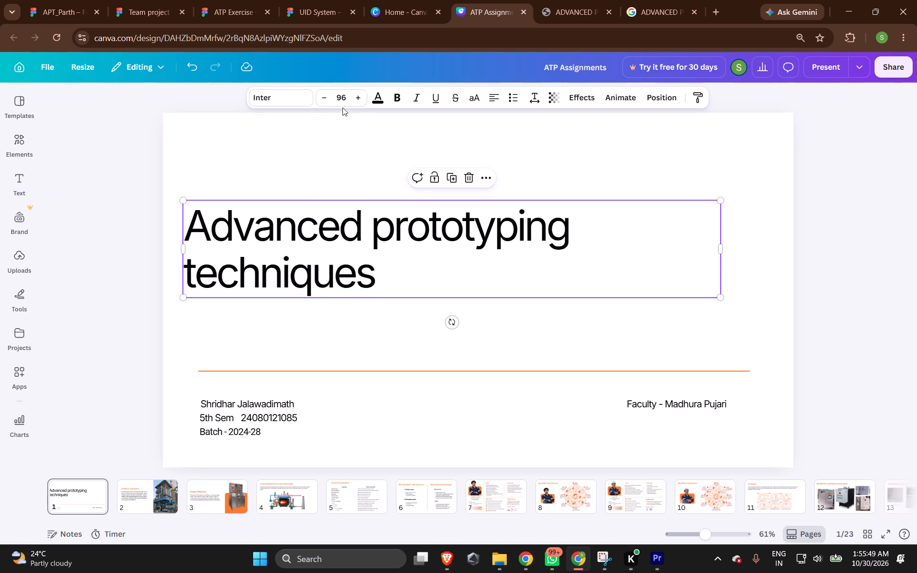
{"action": "left_click", "coordinate": [342, 102]}
{"action": "left_click", "coordinate": [330, 362]}
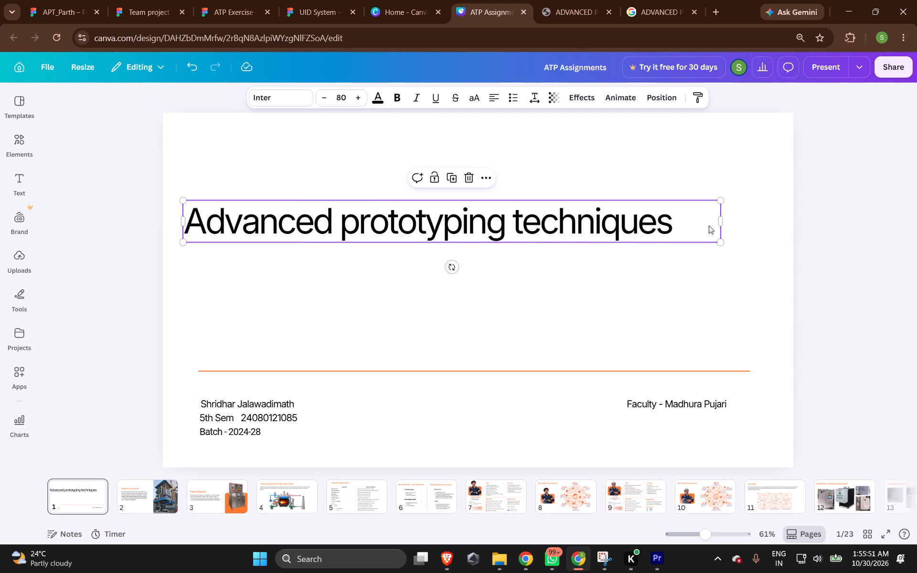
Narrow the cover title's text box so "techniques" wraps onto a second line, and shift it near the orange line's starting edge.
{"action": "left_click_drag", "start_coordinate": [723, 220], "coordinate": [516, 227]}
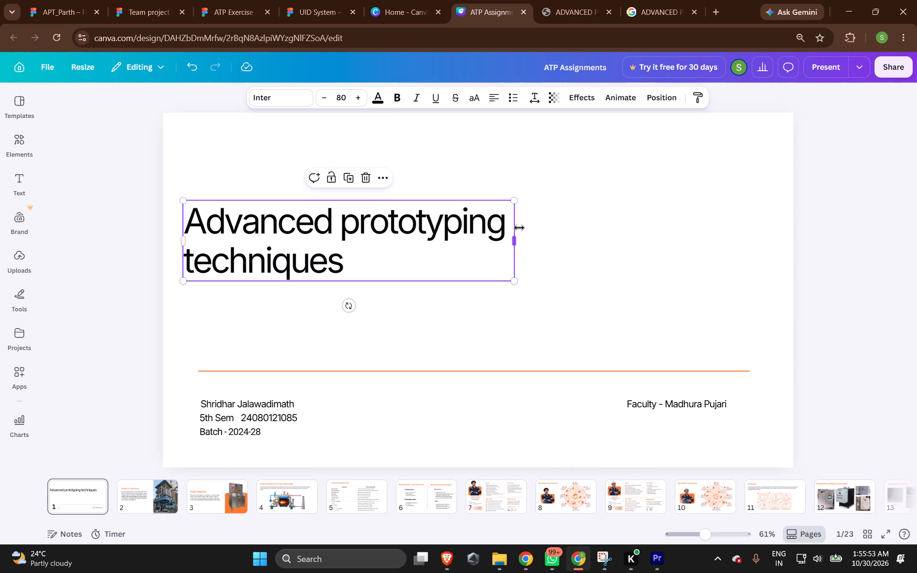
{"action": "left_click", "coordinate": [599, 236]}
{"action": "left_click_drag", "start_coordinate": [444, 228], "coordinate": [456, 237]}
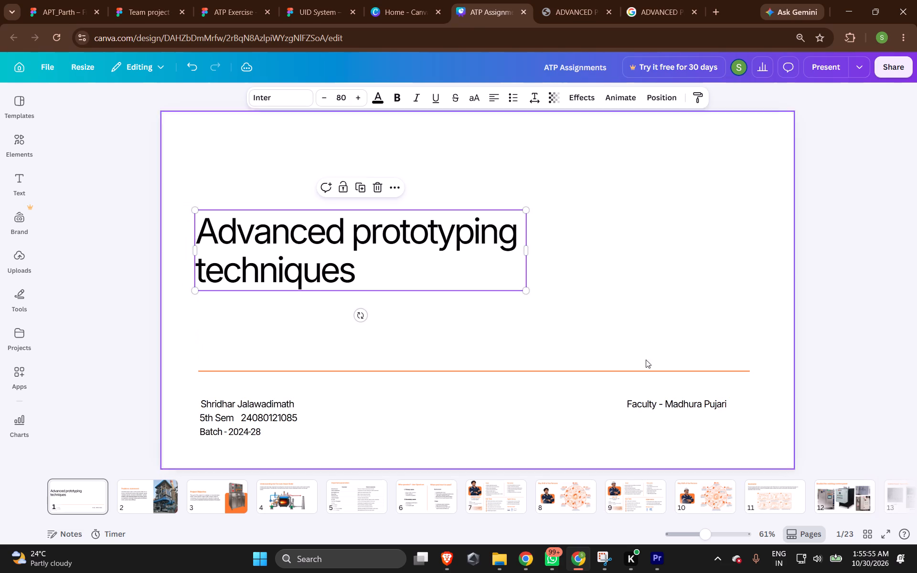
Copy the faculty member's name from the reference PDF's cover and replace the name after "Faculty -" on the Canva cover with it.
{"action": "left_click", "coordinate": [599, 0]}
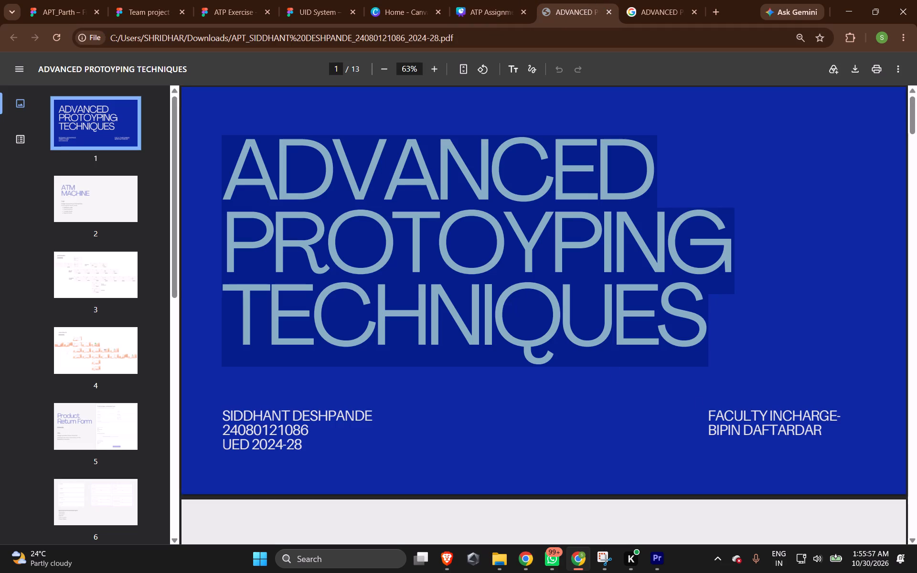
{"action": "left_click_drag", "start_coordinate": [713, 434], "coordinate": [847, 437]}
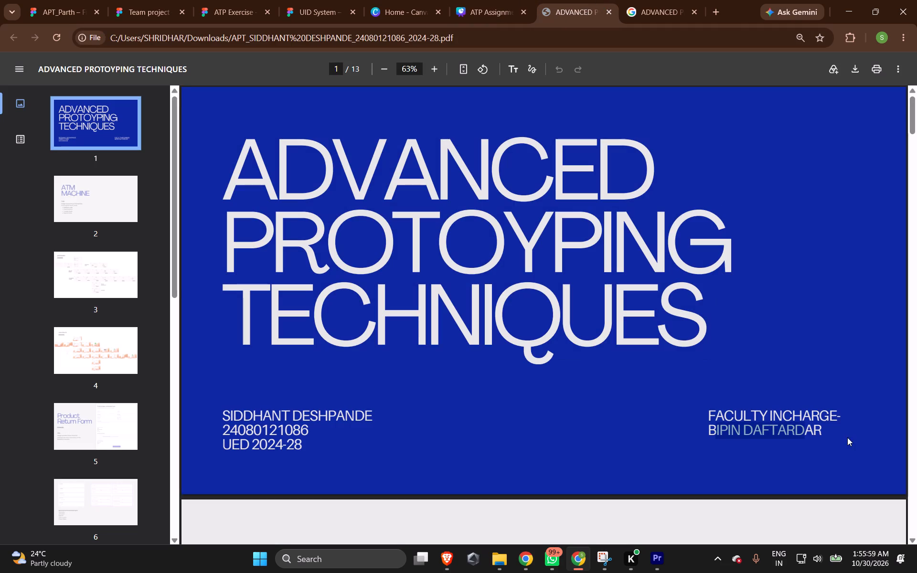
{"action": "left_click_drag", "start_coordinate": [704, 429], "coordinate": [838, 433]}
{"action": "key", "text": "ctrl+c"}
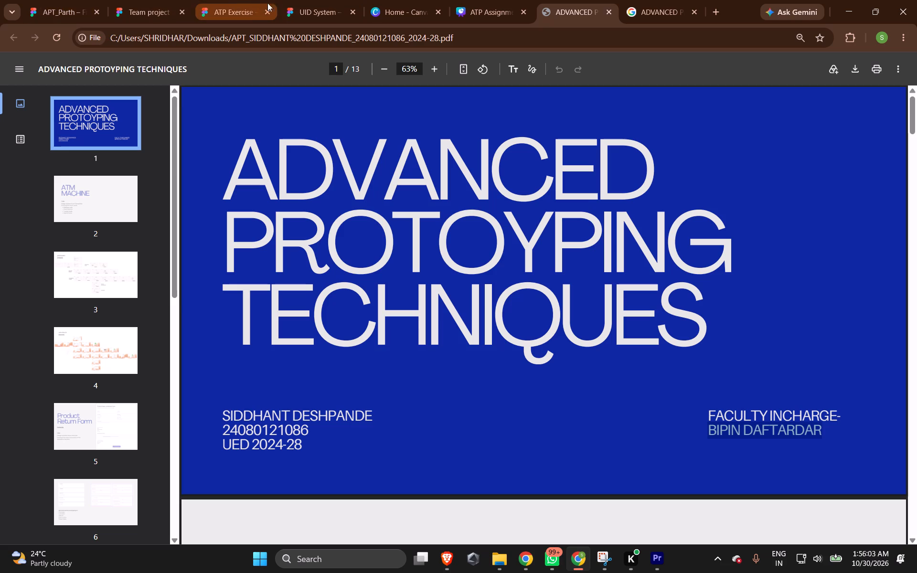
{"action": "left_click", "coordinate": [477, 5]}
{"action": "triple_click", "coordinate": [691, 403]}
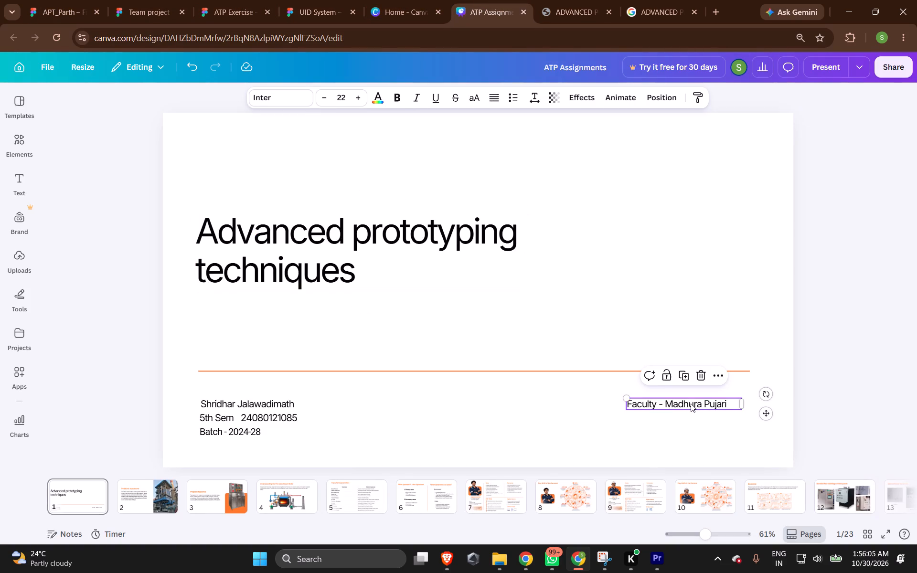
{"action": "left_click", "coordinate": [690, 403]}
{"action": "left_click", "coordinate": [652, 405]}
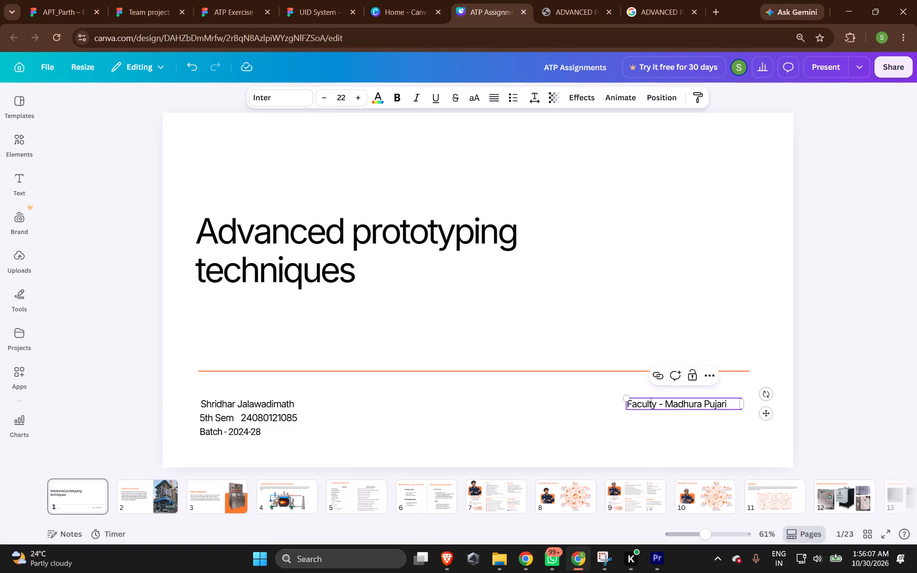
{"action": "left_click_drag", "start_coordinate": [666, 404], "coordinate": [739, 402]}
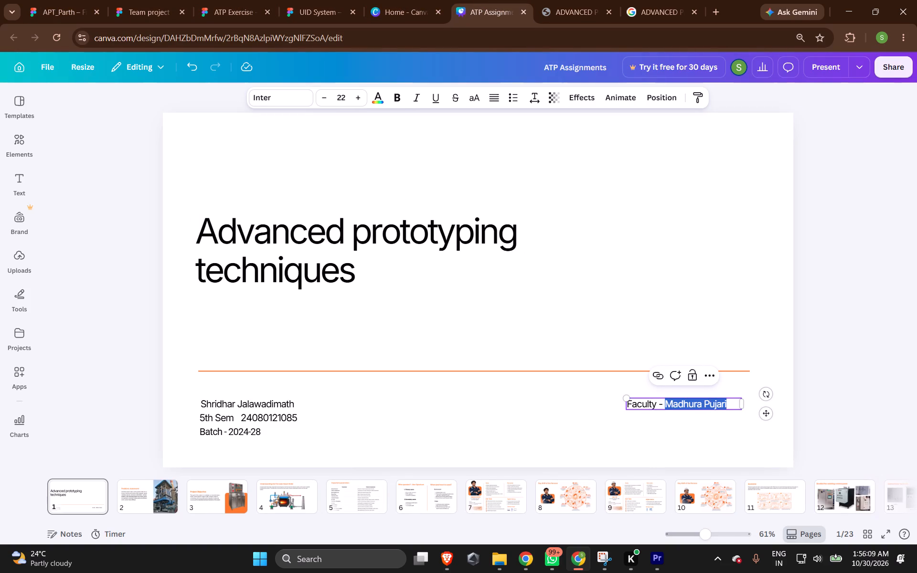
{"action": "key", "text": "ctrl+v"}
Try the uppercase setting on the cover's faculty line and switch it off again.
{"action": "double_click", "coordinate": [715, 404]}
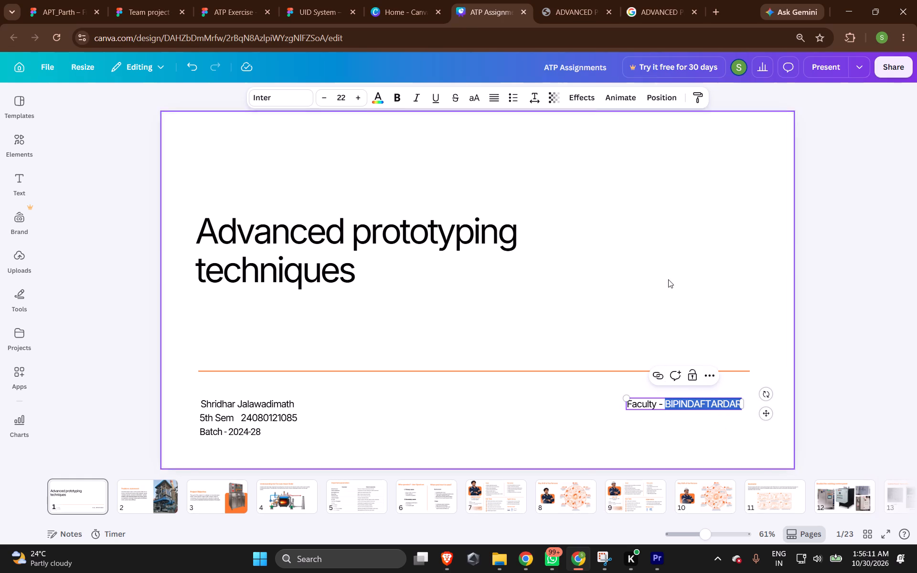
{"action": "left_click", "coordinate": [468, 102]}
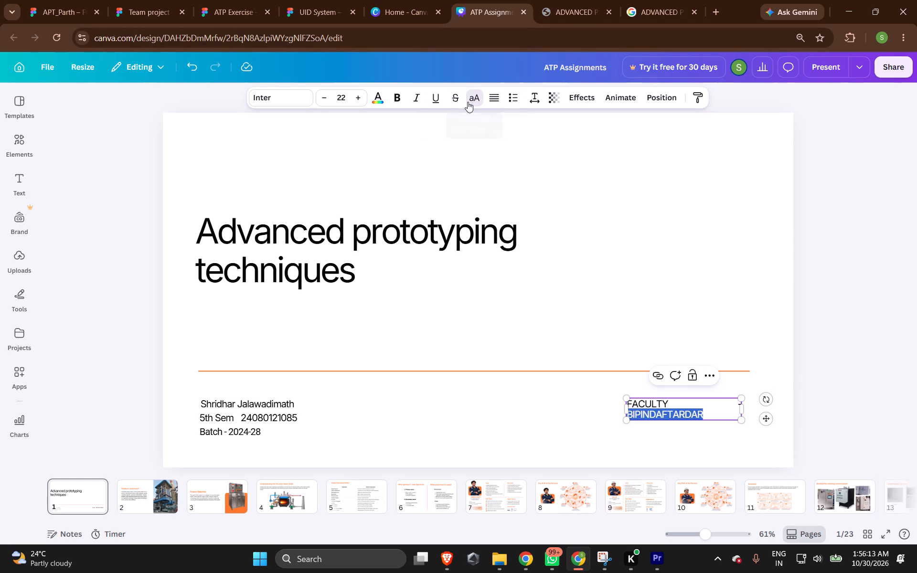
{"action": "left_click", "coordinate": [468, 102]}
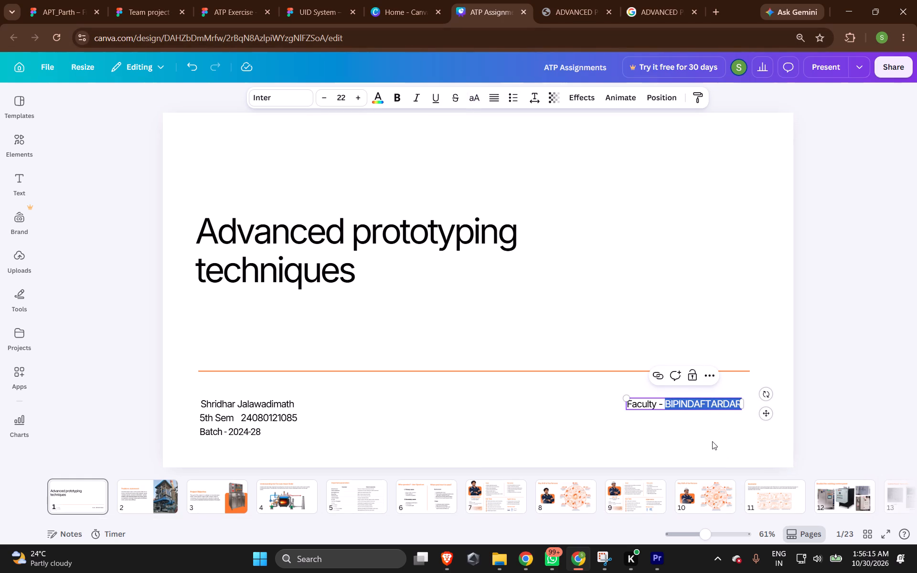
Copy the faculty name into the earlier Google AI query in place of "ADVANCED PROTOYPING TECHNIQUES", keeping "writebthis in normal", and resubmit it.
{"action": "key", "text": "ctrl+c"}
{"action": "left_click", "coordinate": [664, 13]}
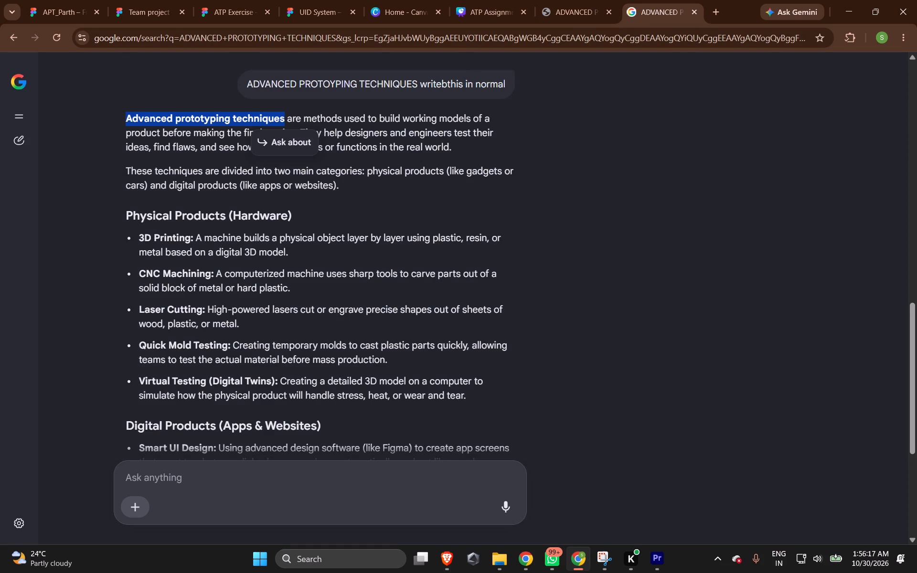
{"action": "scroll", "coordinate": [340, 131], "scroll_direction": "up", "scroll_amount": 2}
{"action": "left_click", "coordinate": [225, 201]}
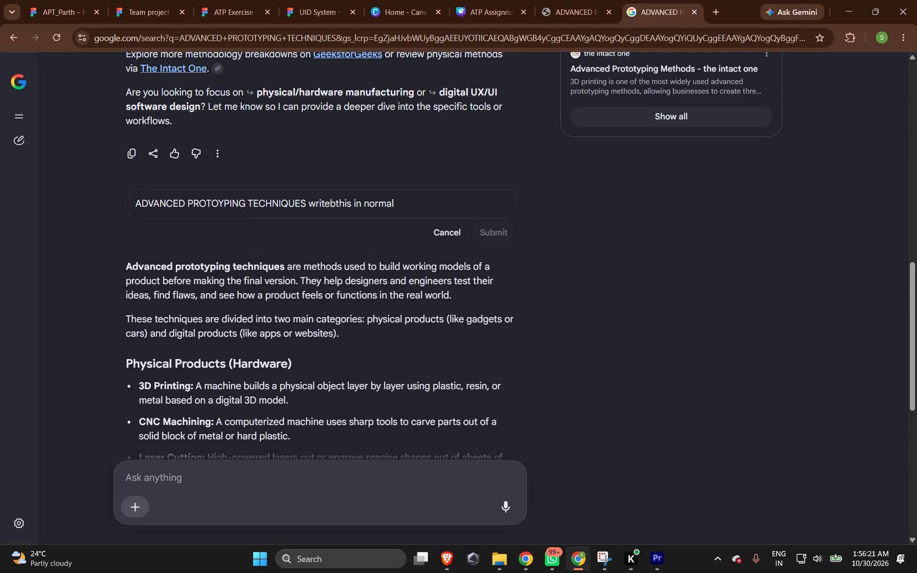
{"action": "left_click_drag", "start_coordinate": [303, 204], "coordinate": [90, 203]}
{"action": "key", "text": "ctrl+v"}
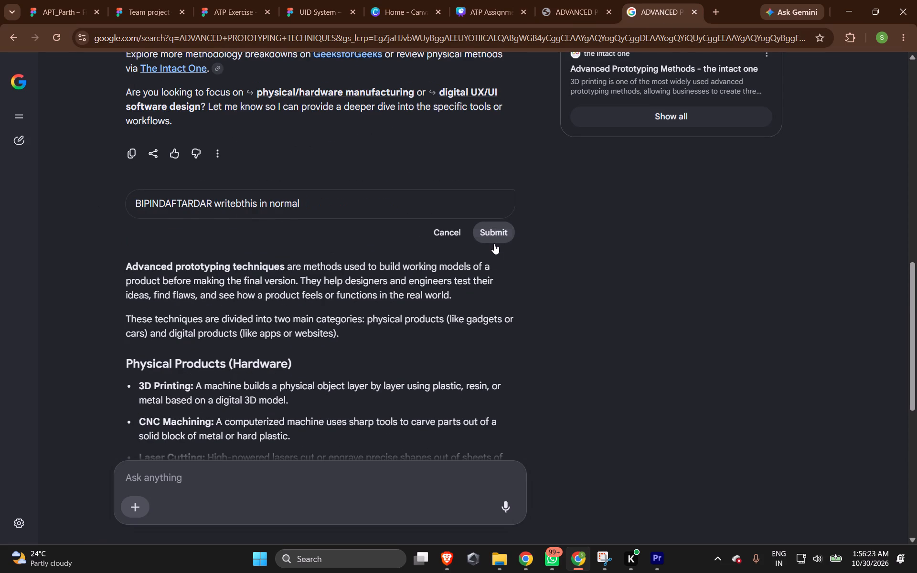
{"action": "left_click", "coordinate": [498, 235]}
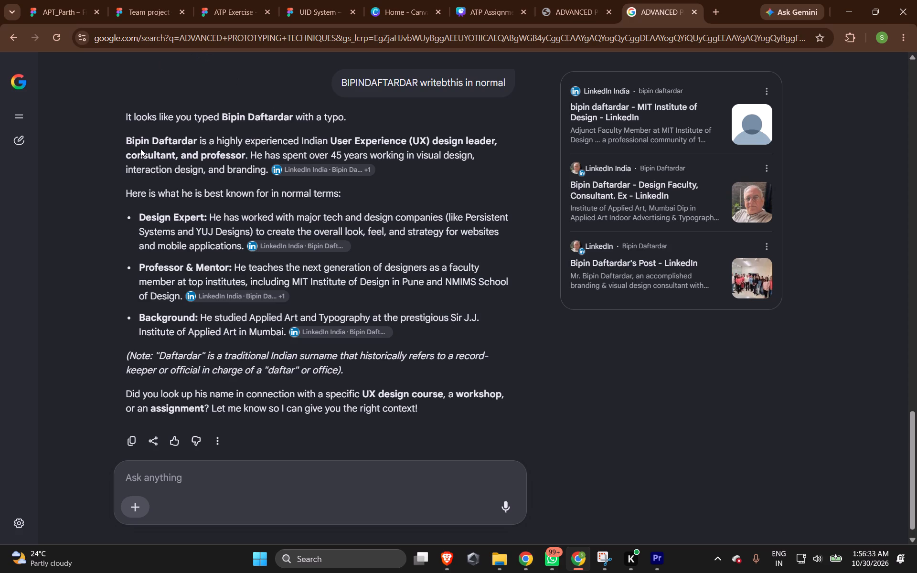
Copy the faculty member's name in normal capitalisation from the second paragraph of the AI answer.
{"action": "left_click_drag", "start_coordinate": [126, 138], "coordinate": [181, 141]}
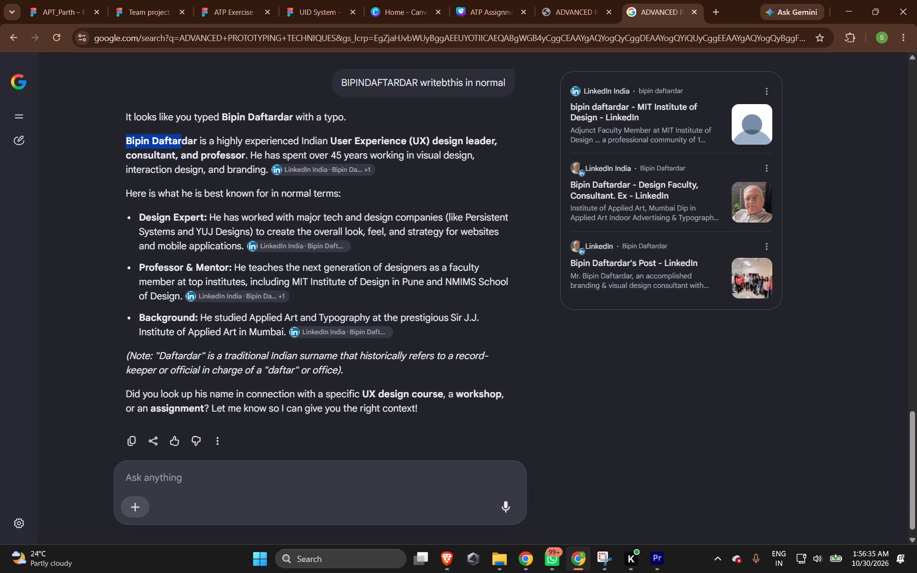
{"action": "left_click_drag", "start_coordinate": [181, 141], "coordinate": [196, 137]}
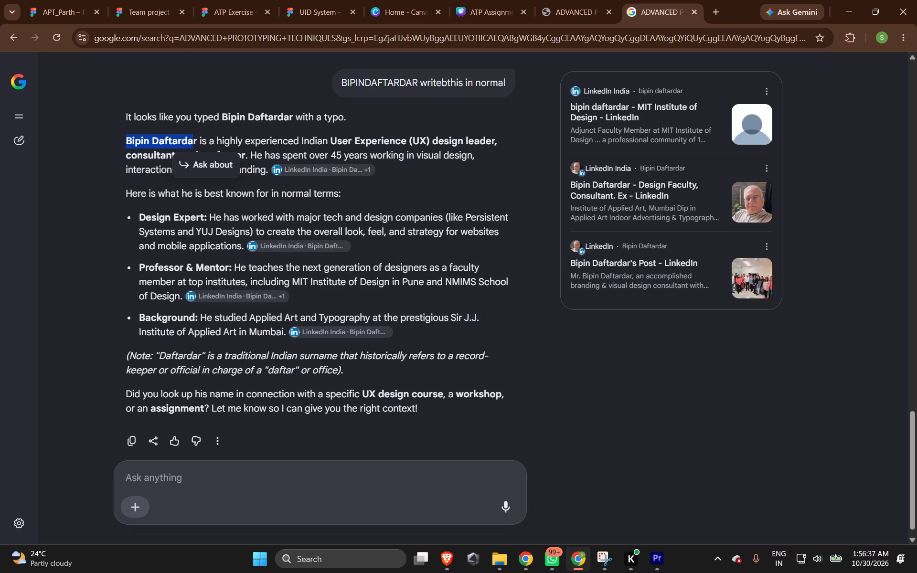
{"action": "left_click_drag", "start_coordinate": [196, 137], "coordinate": [198, 135]}
{"action": "key", "text": "ctrl+c"}
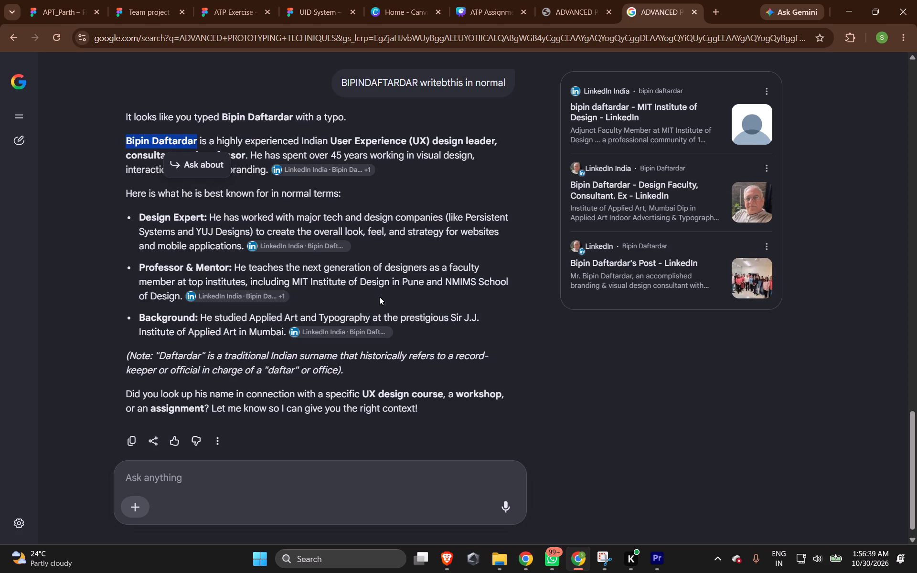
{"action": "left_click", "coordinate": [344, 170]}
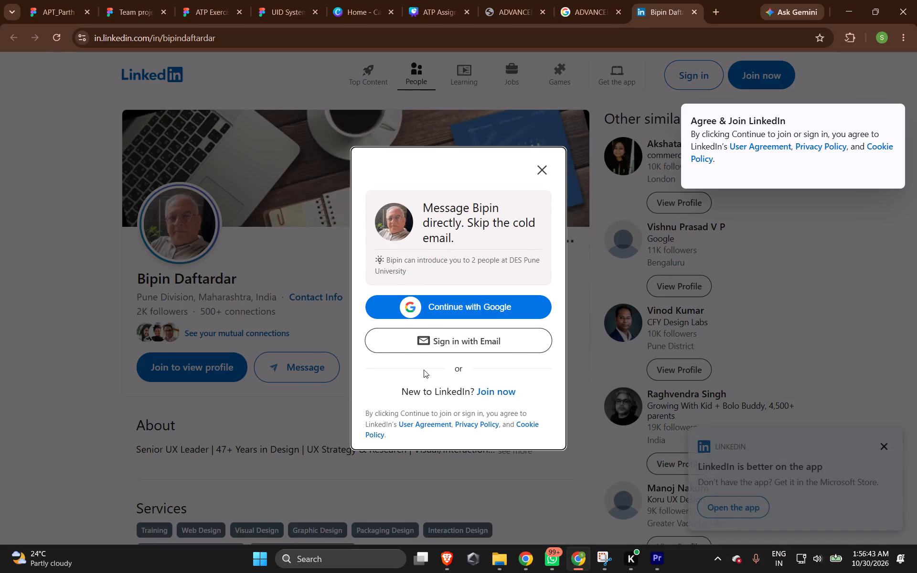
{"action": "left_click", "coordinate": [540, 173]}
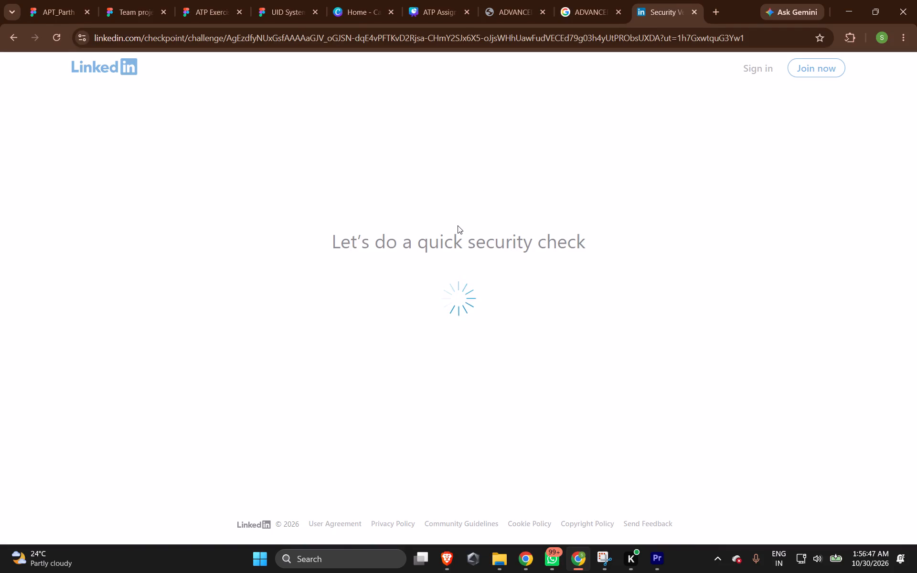
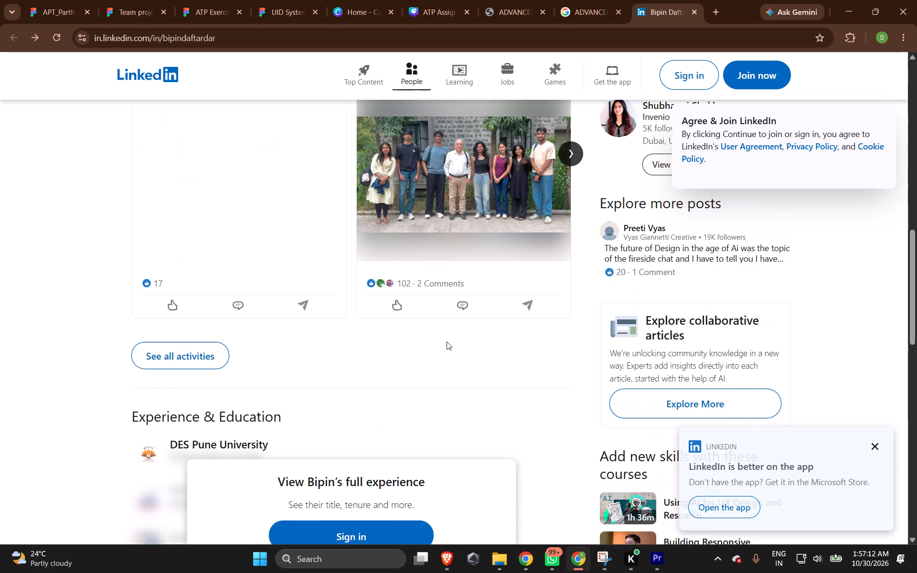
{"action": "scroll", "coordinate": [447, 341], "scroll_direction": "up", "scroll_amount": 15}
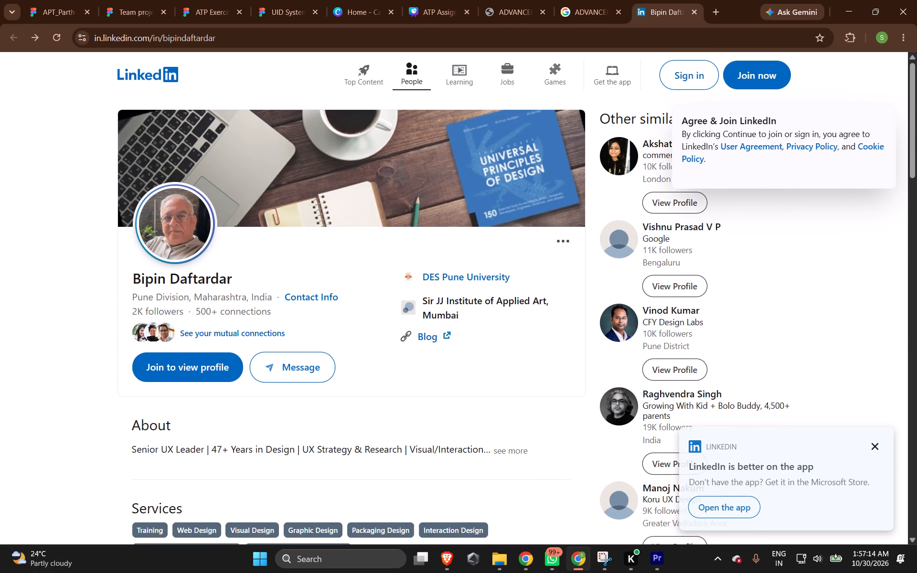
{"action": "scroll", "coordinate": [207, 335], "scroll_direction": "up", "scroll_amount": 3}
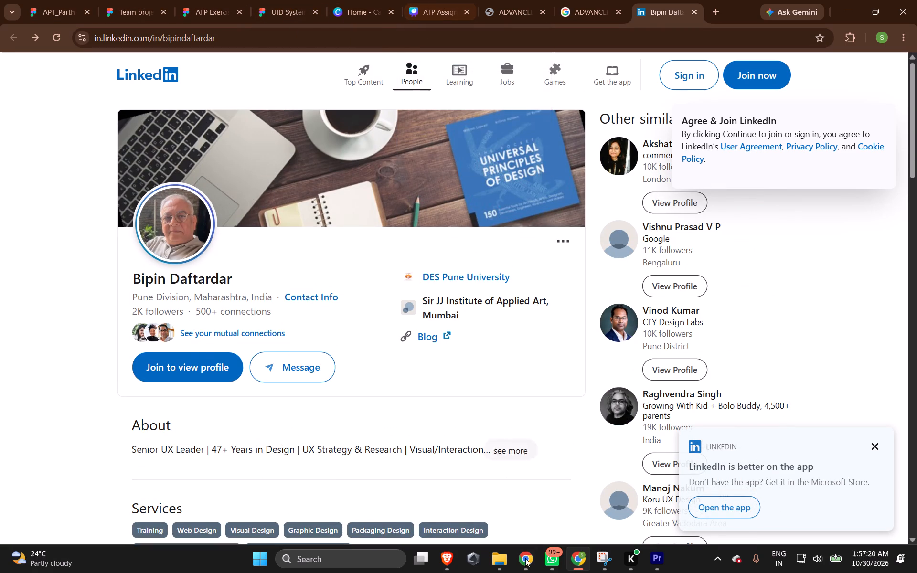
Switch to Brave and skip the playing YouTube conversation video forward to just past nine minutes.
{"action": "left_click", "coordinate": [451, 558]}
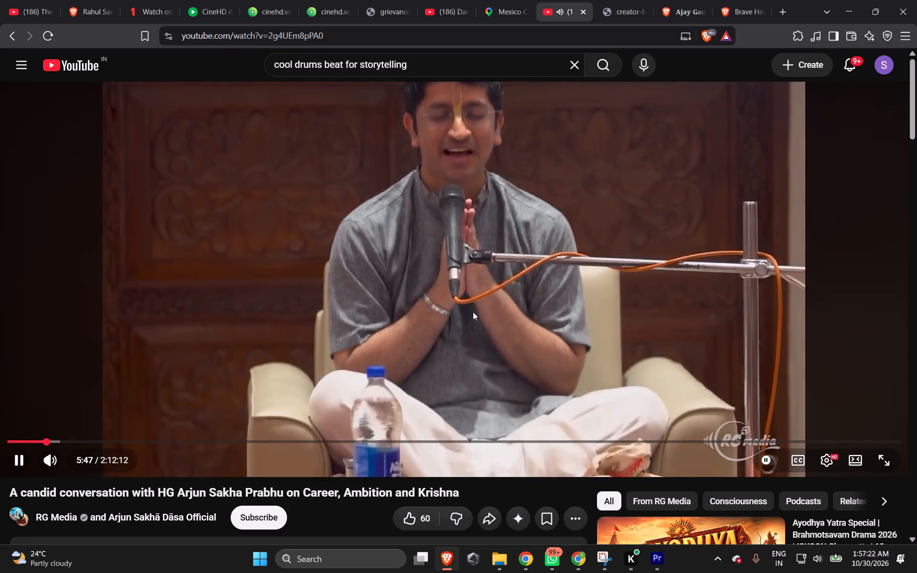
{"action": "key", "text": "Right"}
{"action": "key", "text": "Right"}
{"action": "key", "text": "Right"}
{"action": "key", "text": "Right"}
{"action": "key", "text": "Right"}
{"action": "key", "text": "Right"}
{"action": "key", "text": "Right"}
{"action": "key", "text": "Right"}
{"action": "key", "text": "Right"}
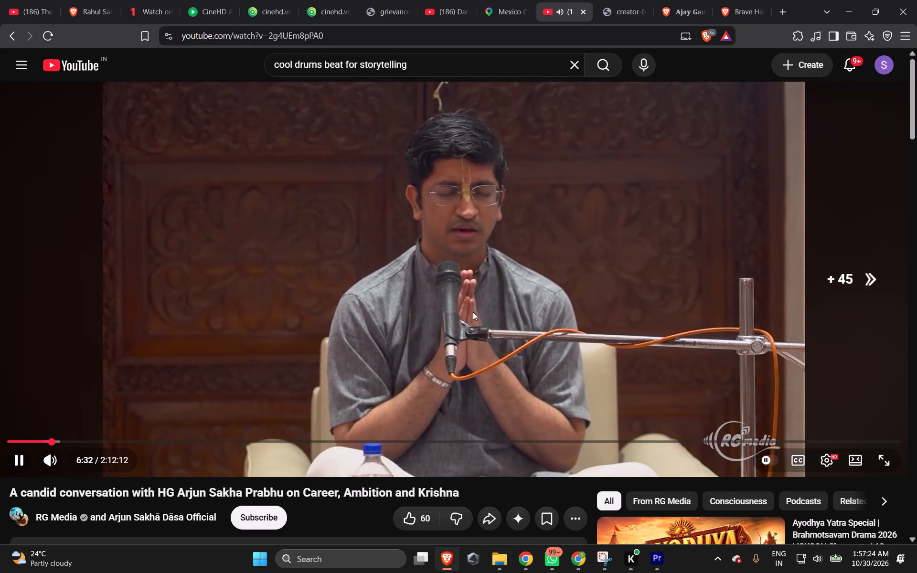
{"action": "key", "text": "Right"}
{"action": "key", "text": "Right"}
{"action": "key", "text": "Right"}
{"action": "key", "text": "Right"}
{"action": "key", "text": "Right"}
{"action": "key", "text": "Right"}
{"action": "key", "text": "Right"}
{"action": "key", "text": "Right"}
{"action": "key", "text": "Right"}
{"action": "key", "text": "Right"}
{"action": "key", "text": "Right"}
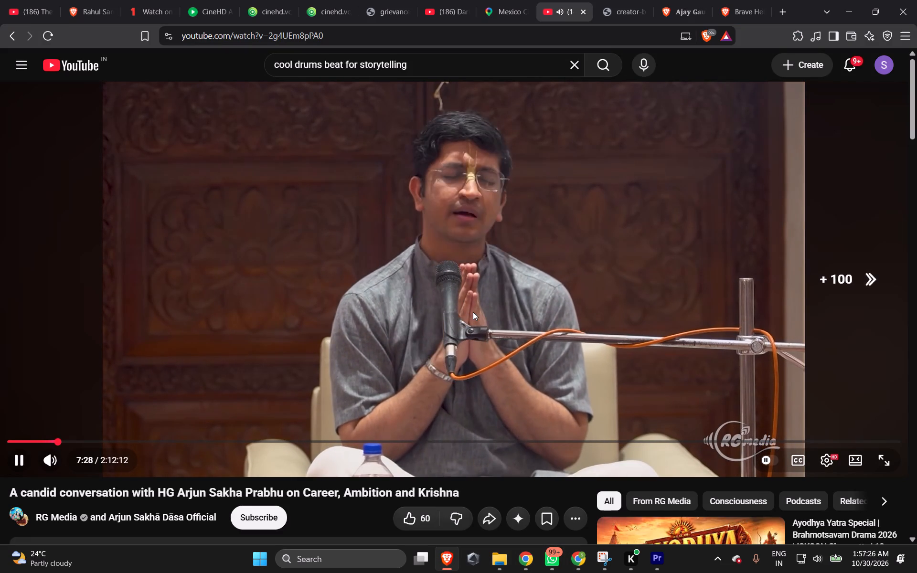
{"action": "key", "text": "Right"}
{"action": "key", "text": "Right"}
{"action": "key", "text": "Right"}
{"action": "key", "text": "Right"}
{"action": "key", "text": "Right"}
{"action": "key", "text": "Right"}
{"action": "key", "text": "Right"}
{"action": "key", "text": "Right"}
{"action": "key", "text": "Right"}
{"action": "key", "text": "Right"}
{"action": "key", "text": "Right"}
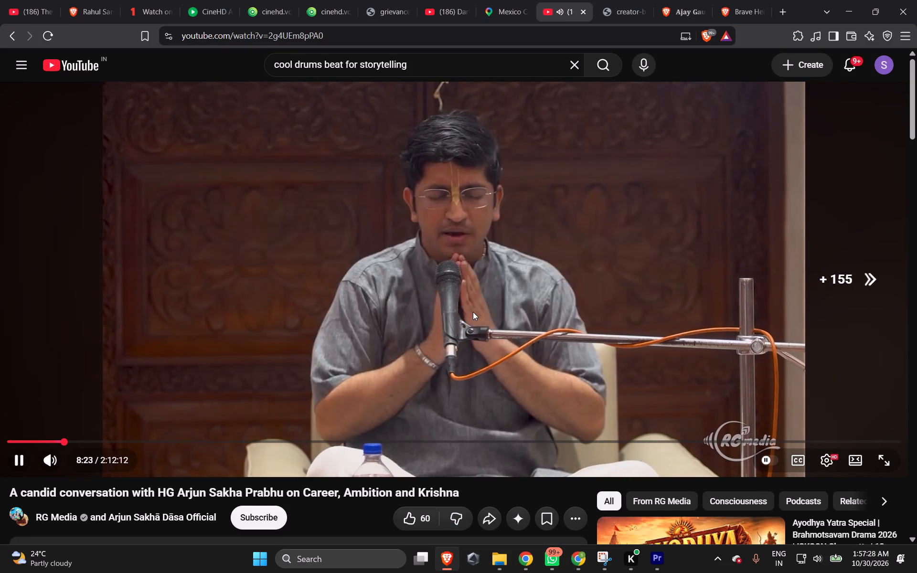
{"action": "key", "text": "Right"}
{"action": "key", "text": "Right"}
{"action": "key", "text": "Right"}
{"action": "key", "text": "Right"}
{"action": "key", "text": "Right"}
{"action": "key", "text": "Right"}
{"action": "key", "text": "Right"}
{"action": "key", "text": "Right"}
{"action": "key", "text": "Right"}
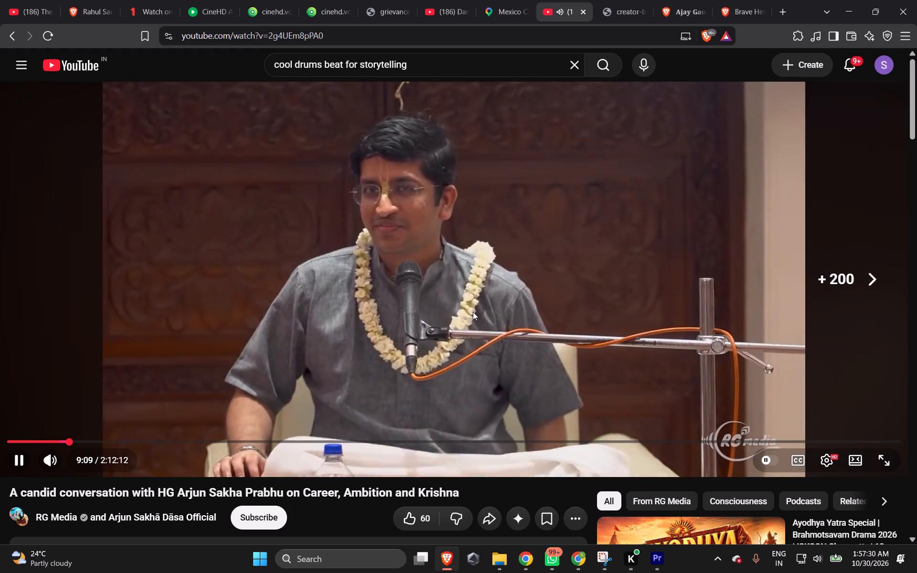
{"action": "key", "text": "Right"}
{"action": "key", "text": "Right"}
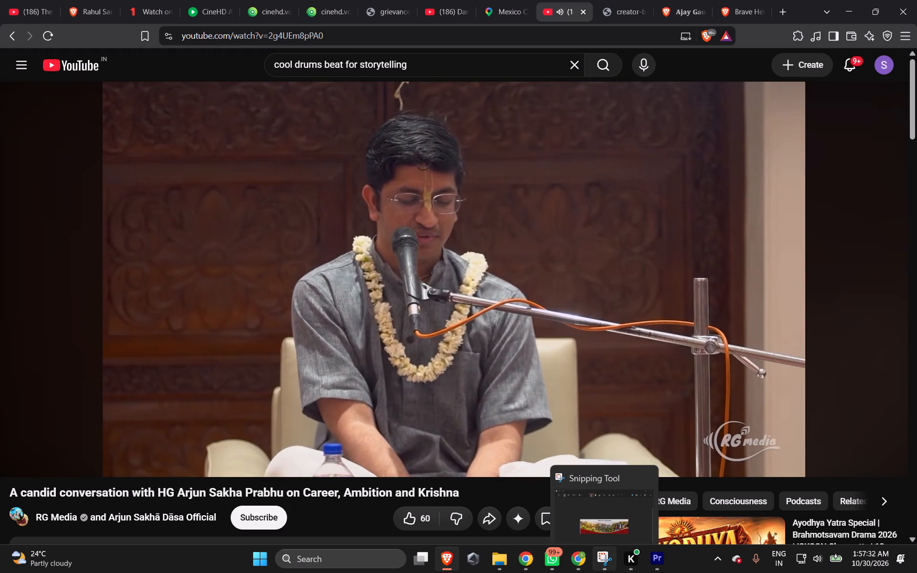
Back in Chrome, replace the all-caps faculty name on the Canva cover with the one copied from the AI answer, removing trailing blank lines.
{"action": "left_click", "coordinate": [586, 565]}
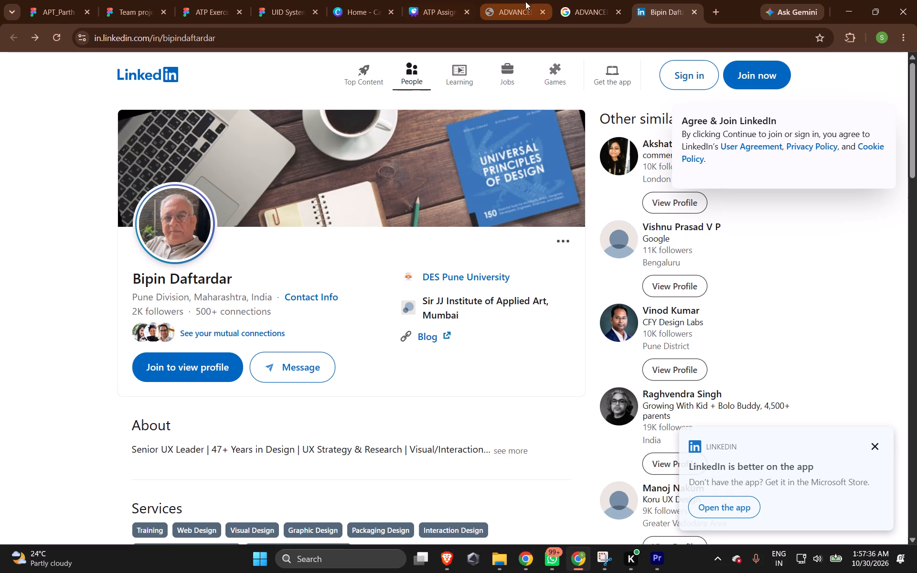
{"action": "left_click", "coordinate": [532, 5]}
{"action": "left_click", "coordinate": [596, 4]}
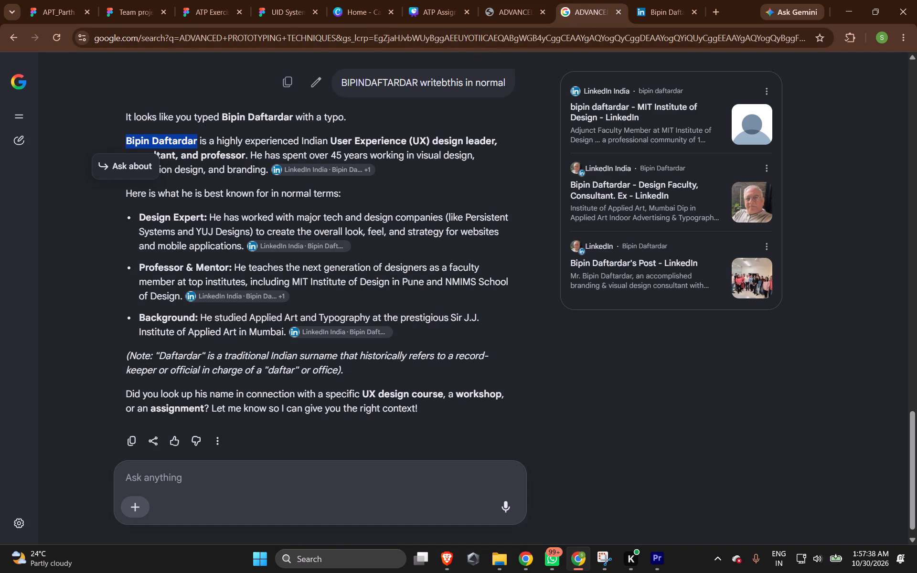
{"action": "left_click", "coordinate": [421, 0]}
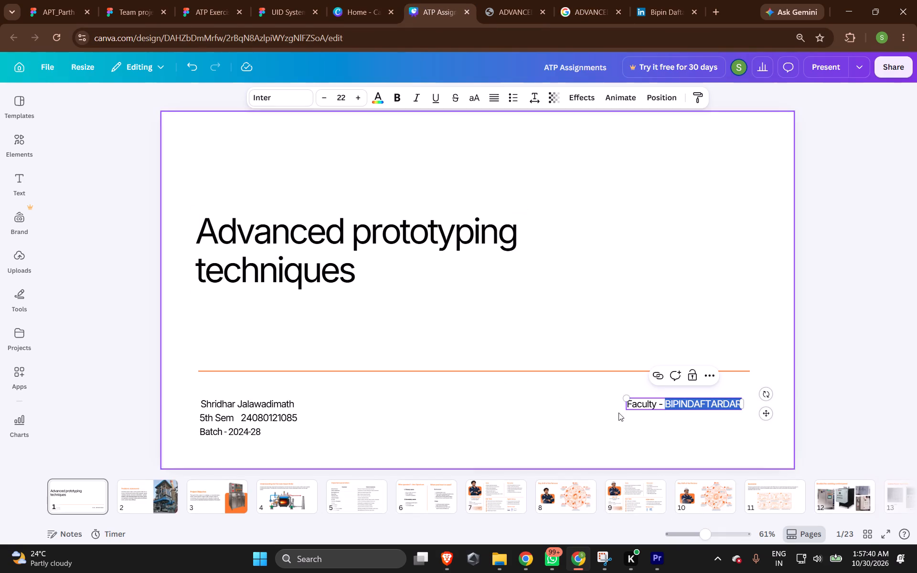
{"action": "left_click", "coordinate": [595, 0]}
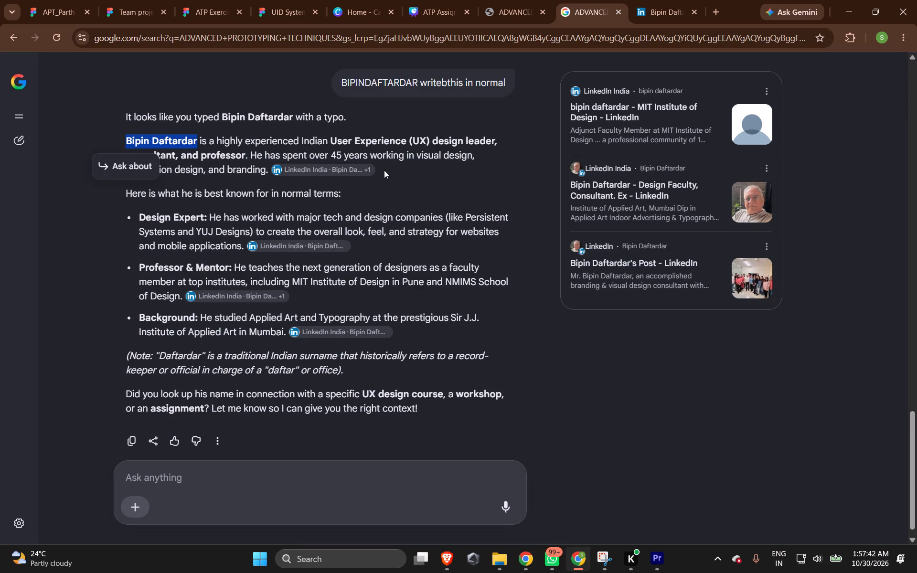
{"action": "key", "text": "ctrl+c"}
{"action": "left_click", "coordinate": [427, 0]}
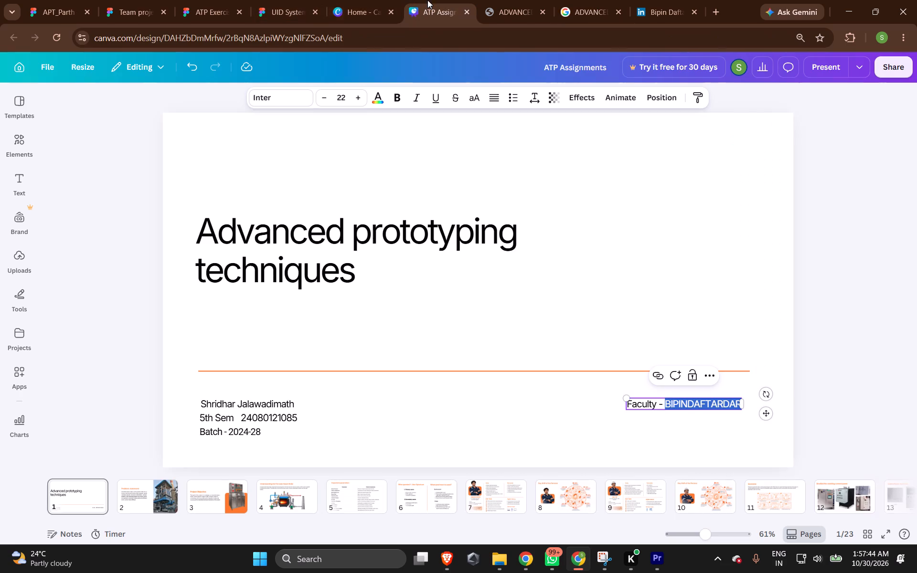
{"action": "key", "text": "ctrl+v"}
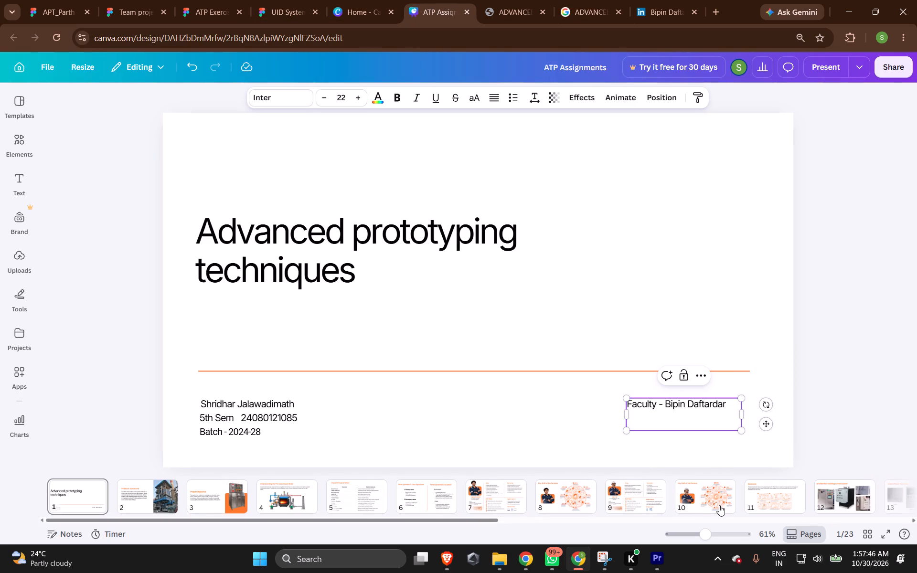
{"action": "key", "text": "BackSpace"}
{"action": "key", "text": "BackSpace"}
{"action": "left_click", "coordinate": [670, 432]}
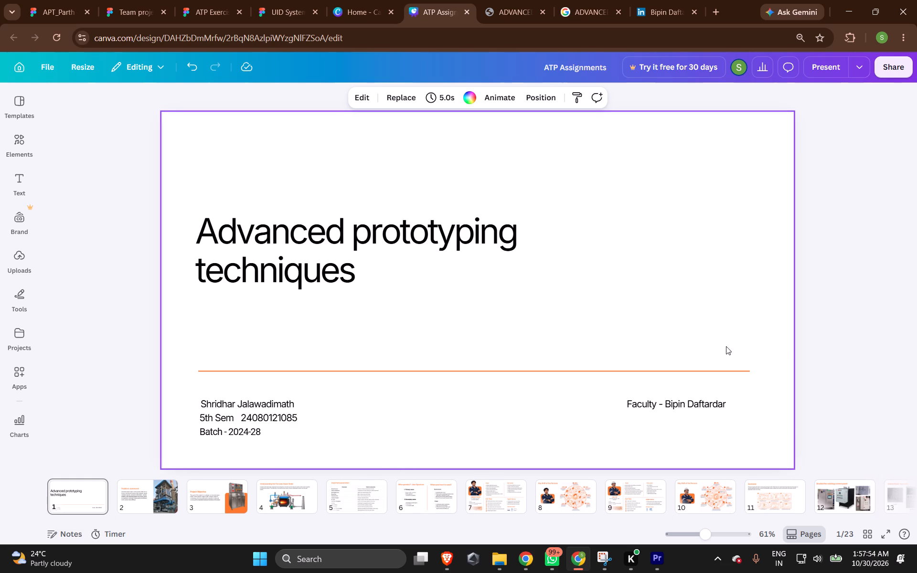
{"action": "left_click", "coordinate": [520, 563]}
{"action": "scroll", "coordinate": [491, 400], "scroll_direction": "down", "scroll_amount": 4}
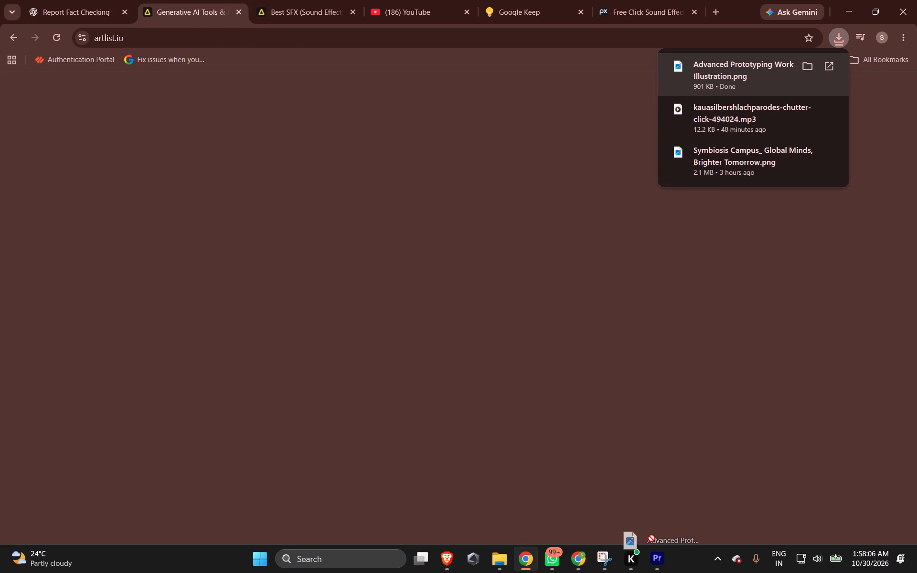
{"action": "left_click_drag", "start_coordinate": [651, 538], "coordinate": [546, 312]}
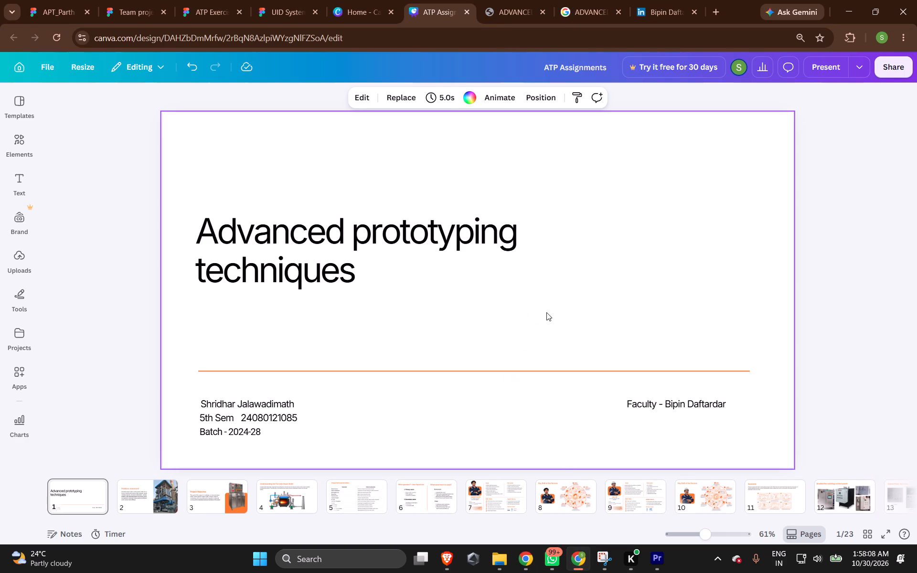
Scale the illustration to about 921 by 460 and position it on the cover's right half above the orange line.
{"action": "left_click_drag", "start_coordinate": [702, 178], "coordinate": [610, 223]}
{"action": "left_click_drag", "start_coordinate": [459, 367], "coordinate": [632, 308]}
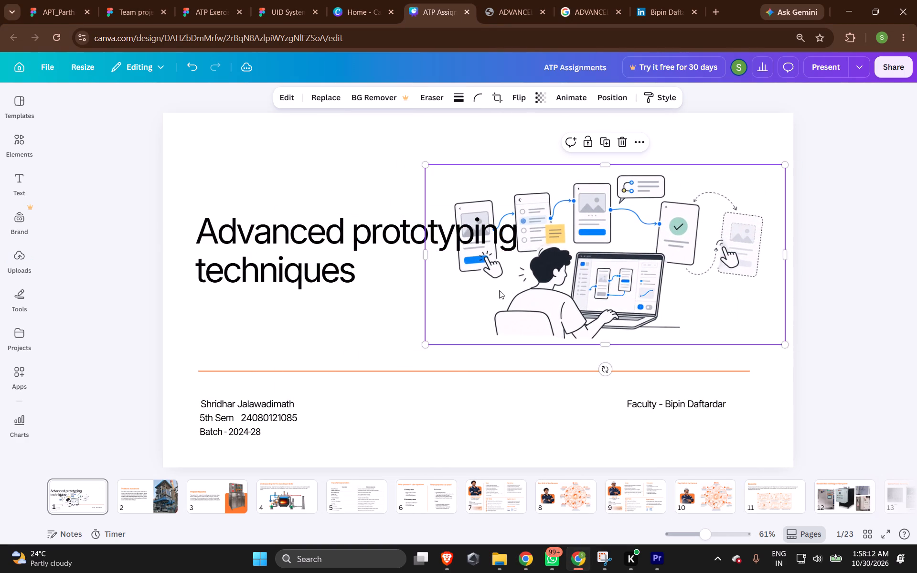
{"action": "left_click_drag", "start_coordinate": [780, 166], "coordinate": [724, 195]}
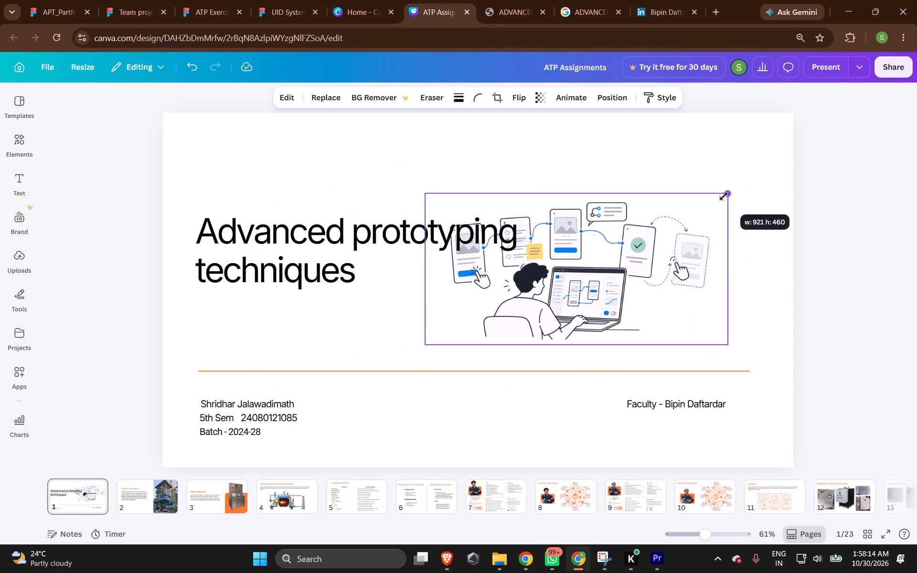
{"action": "left_click_drag", "start_coordinate": [603, 287], "coordinate": [644, 268]}
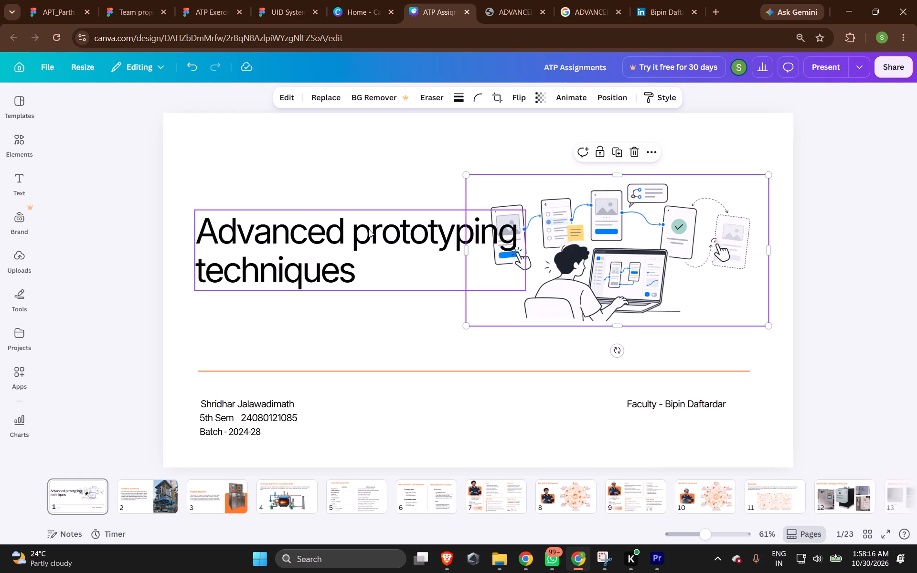
Narrow the cover title's text box to about 712 wide so it wraps onto three lines, and move the illustration slightly down.
{"action": "left_click", "coordinate": [369, 229]}
{"action": "left_click_drag", "start_coordinate": [529, 250], "coordinate": [432, 254]}
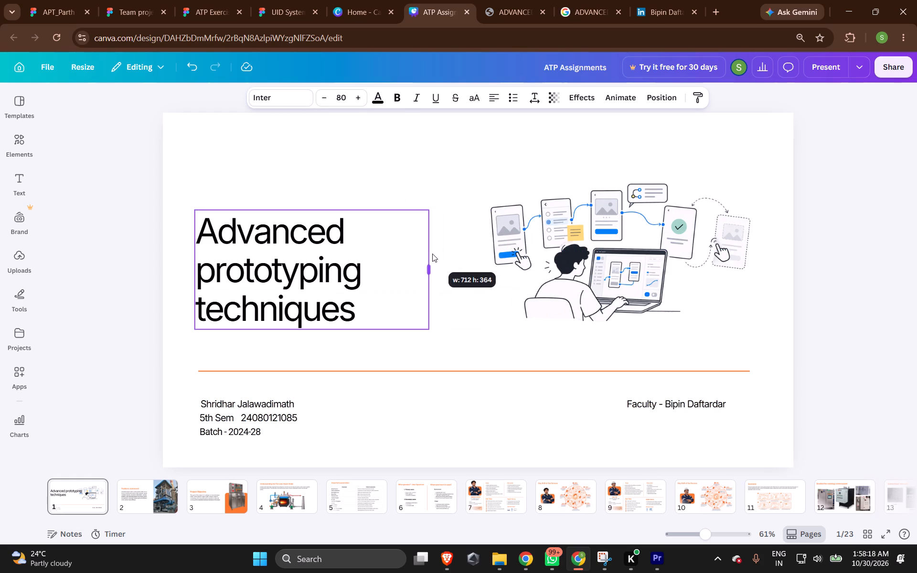
{"action": "left_click_drag", "start_coordinate": [432, 254], "coordinate": [432, 255]}
{"action": "left_click_drag", "start_coordinate": [588, 258], "coordinate": [587, 266]}
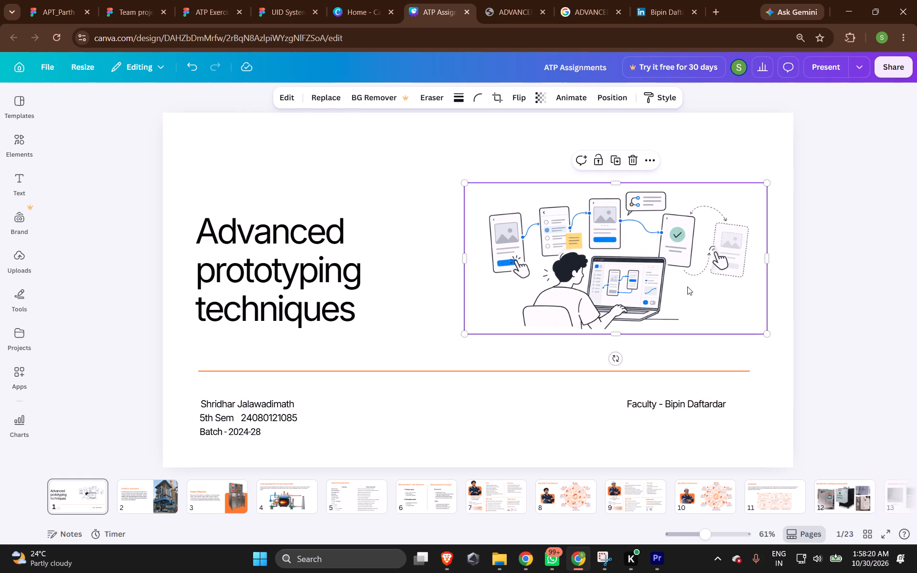
{"action": "left_click", "coordinate": [860, 285]}
Set the cover title to size 88, scale it up to 113, and align its left edge with the start of the orange line.
{"action": "left_click_drag", "start_coordinate": [299, 299], "coordinate": [329, 269]}
{"action": "left_click", "coordinate": [348, 98]}
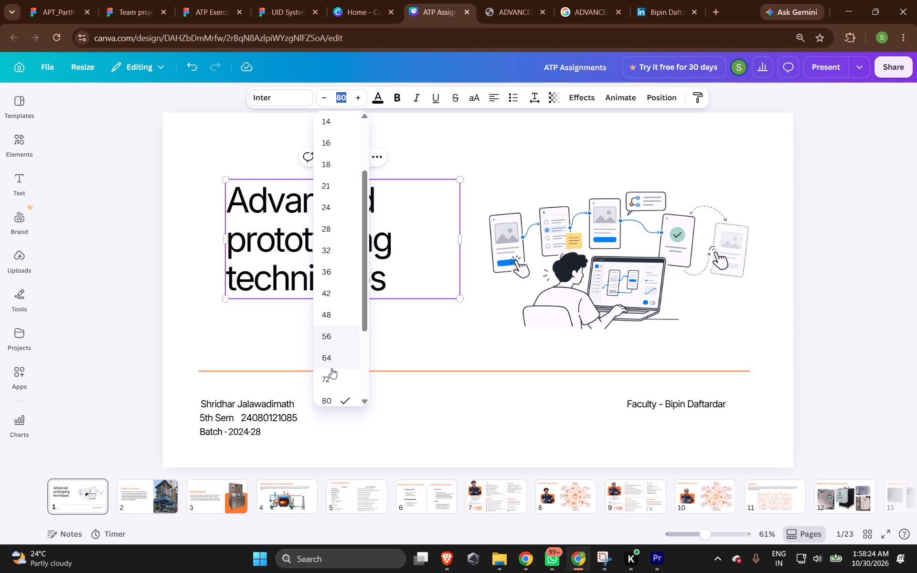
{"action": "scroll", "coordinate": [336, 382], "scroll_direction": "down", "scroll_amount": 1}
{"action": "left_click", "coordinate": [334, 353]}
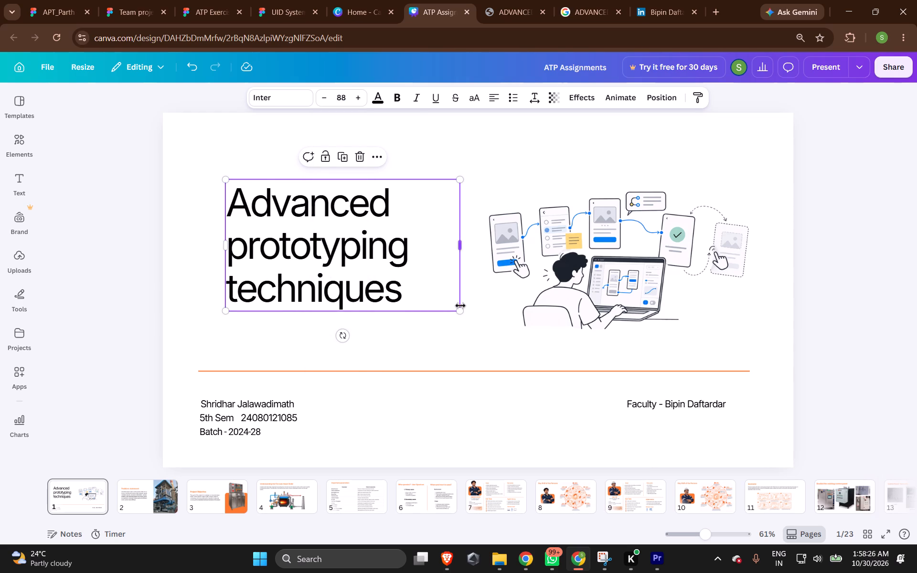
{"action": "left_click_drag", "start_coordinate": [457, 308], "coordinate": [513, 365]}
{"action": "left_click_drag", "start_coordinate": [458, 315], "coordinate": [457, 314]}
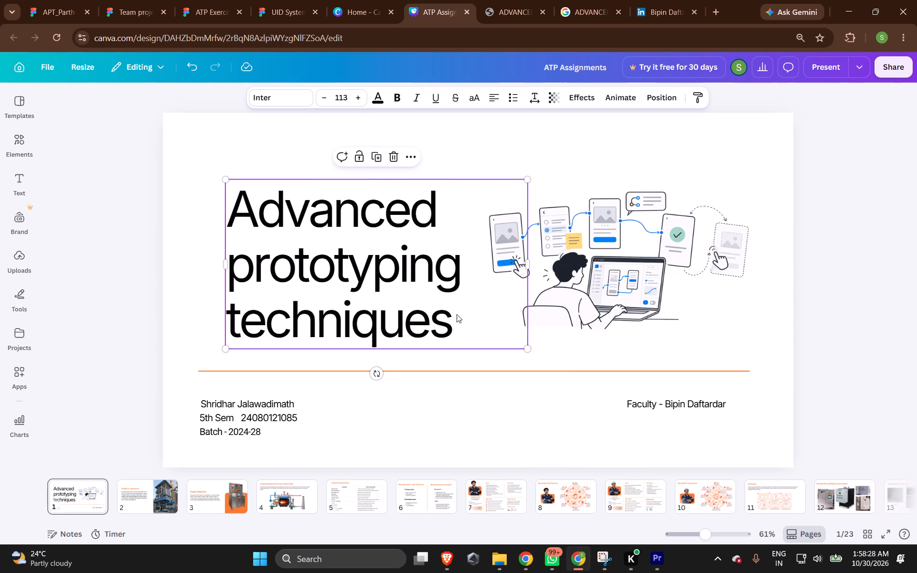
{"action": "left_click_drag", "start_coordinate": [457, 314], "coordinate": [435, 297]}
{"action": "left_click", "coordinate": [805, 248]}
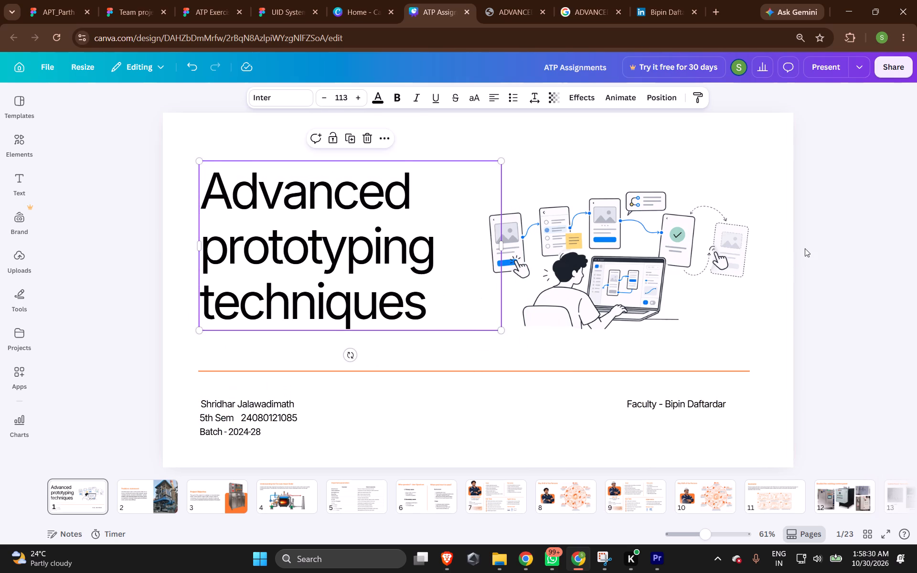
Try bold on the cover title, switch it off again, and set the title's font to Inter Light.
{"action": "triple_click", "coordinate": [365, 207]}
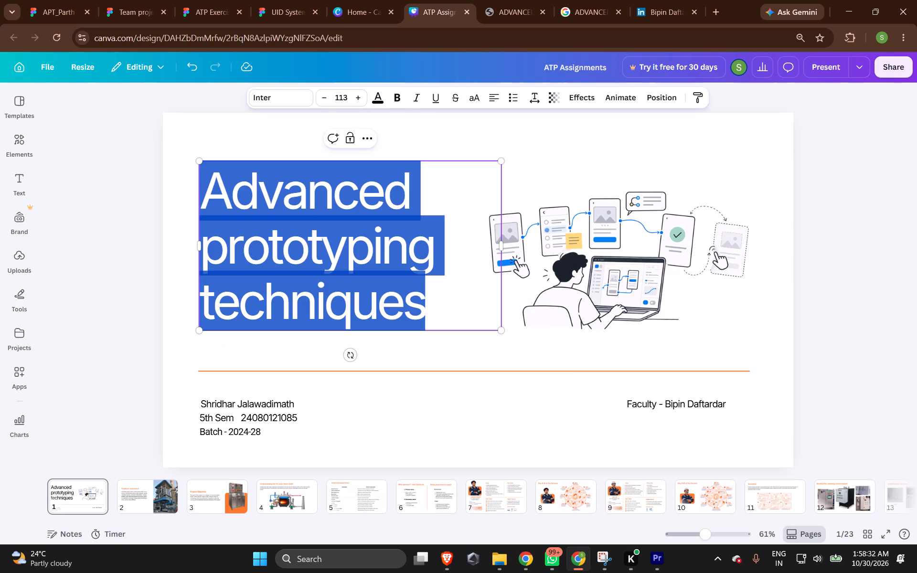
{"action": "left_click", "coordinate": [364, 207]}
{"action": "left_click", "coordinate": [397, 93]}
{"action": "left_click", "coordinate": [397, 93]}
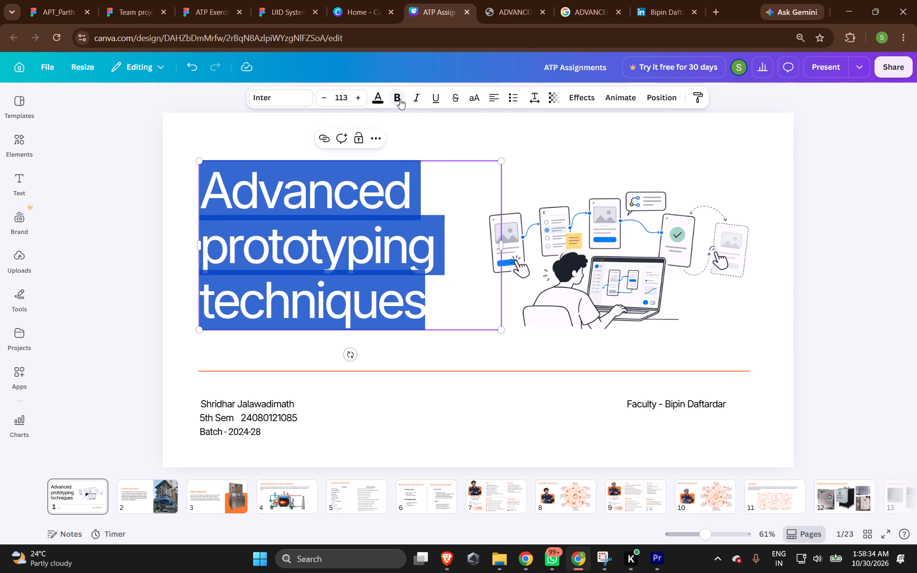
{"action": "left_click", "coordinate": [303, 99]}
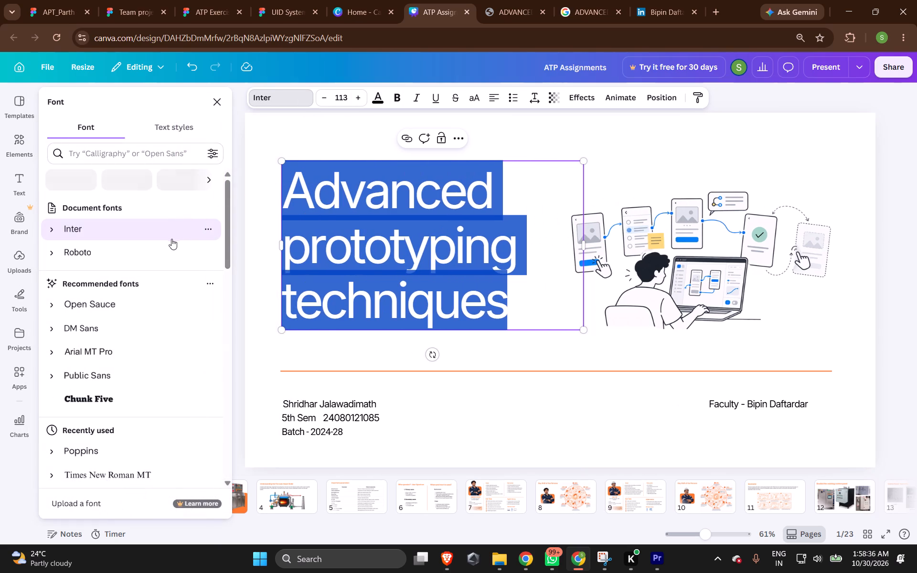
{"action": "left_click", "coordinate": [51, 223]}
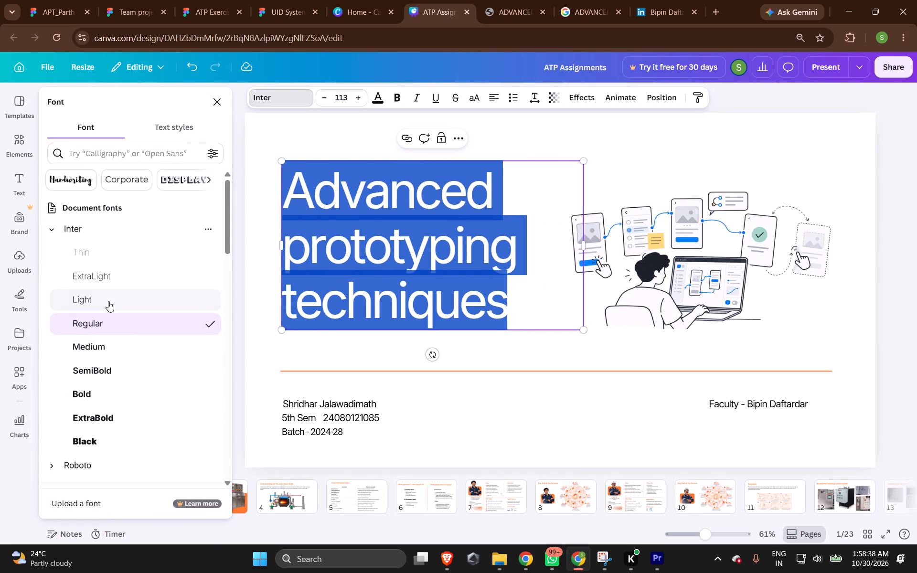
{"action": "left_click", "coordinate": [108, 301]}
{"action": "left_click", "coordinate": [269, 346]}
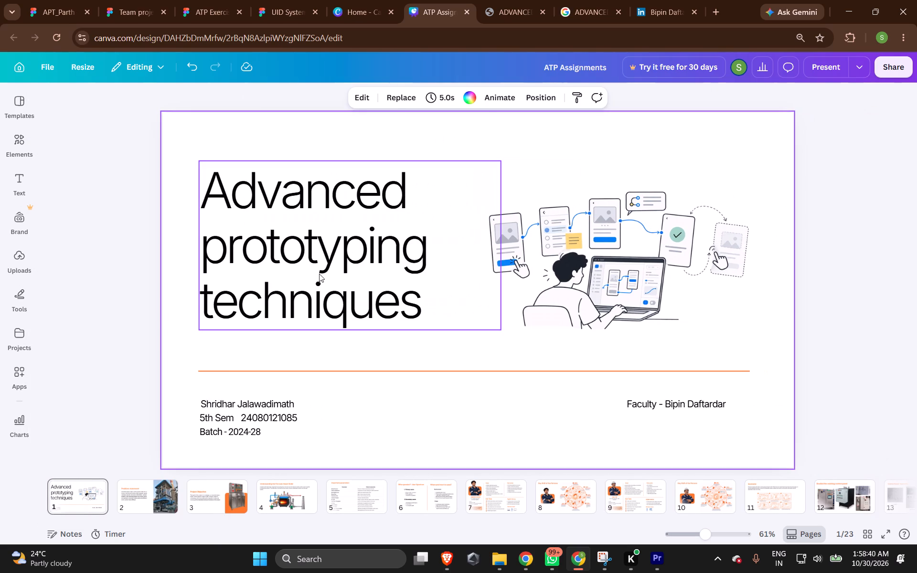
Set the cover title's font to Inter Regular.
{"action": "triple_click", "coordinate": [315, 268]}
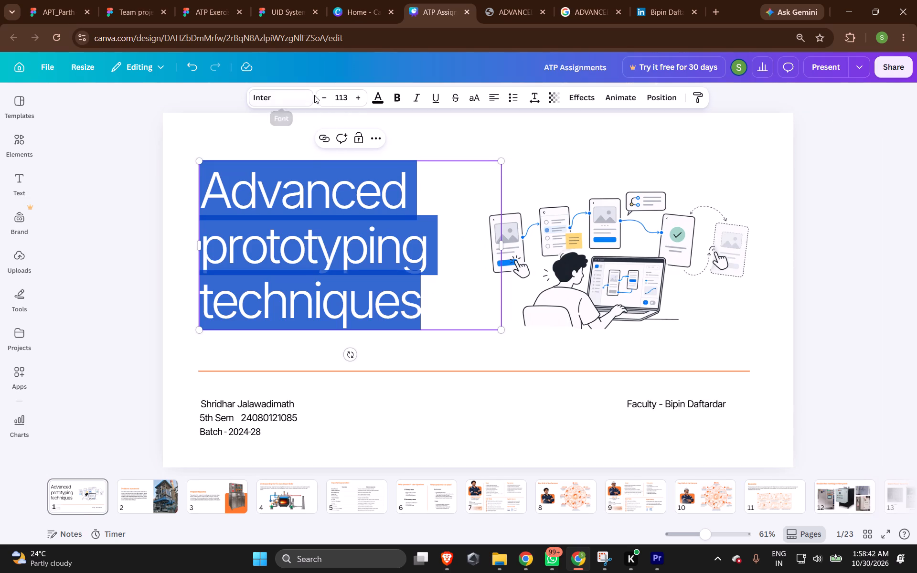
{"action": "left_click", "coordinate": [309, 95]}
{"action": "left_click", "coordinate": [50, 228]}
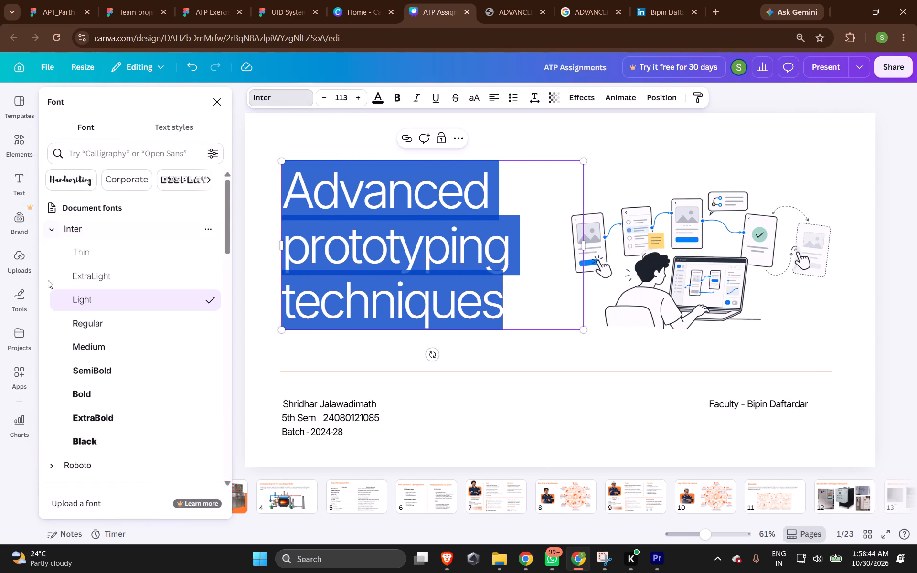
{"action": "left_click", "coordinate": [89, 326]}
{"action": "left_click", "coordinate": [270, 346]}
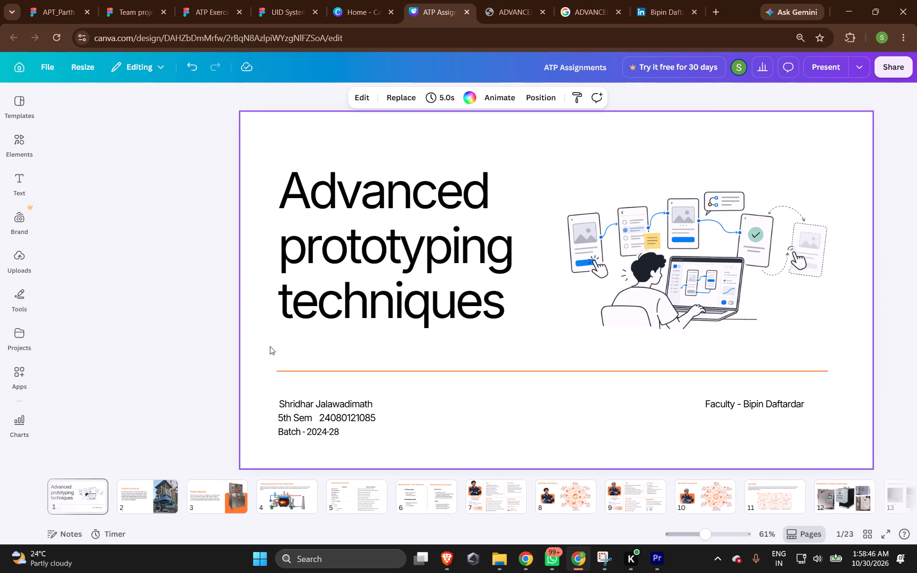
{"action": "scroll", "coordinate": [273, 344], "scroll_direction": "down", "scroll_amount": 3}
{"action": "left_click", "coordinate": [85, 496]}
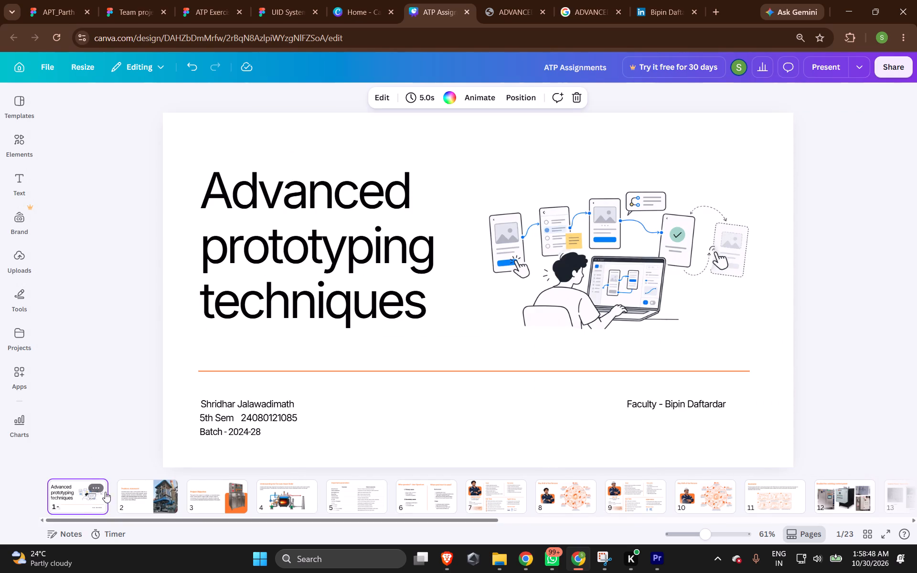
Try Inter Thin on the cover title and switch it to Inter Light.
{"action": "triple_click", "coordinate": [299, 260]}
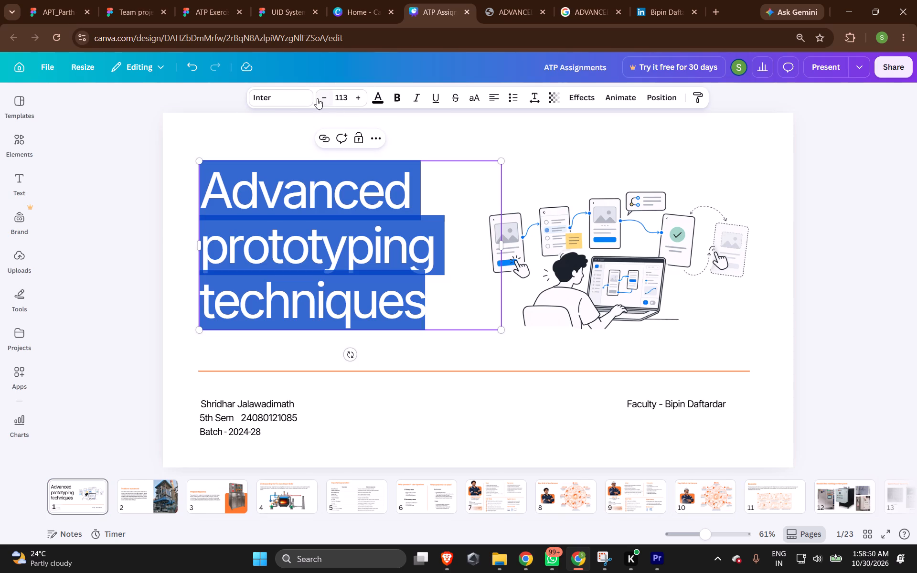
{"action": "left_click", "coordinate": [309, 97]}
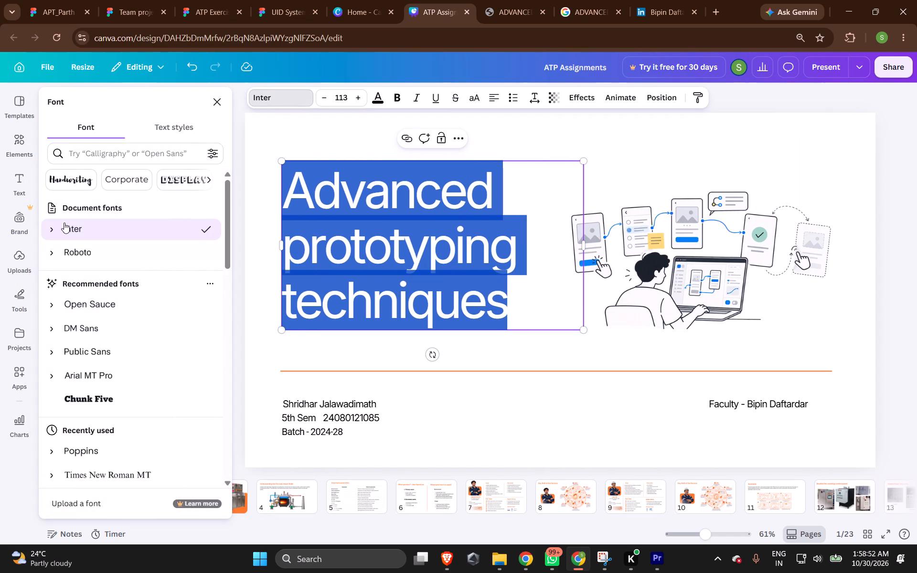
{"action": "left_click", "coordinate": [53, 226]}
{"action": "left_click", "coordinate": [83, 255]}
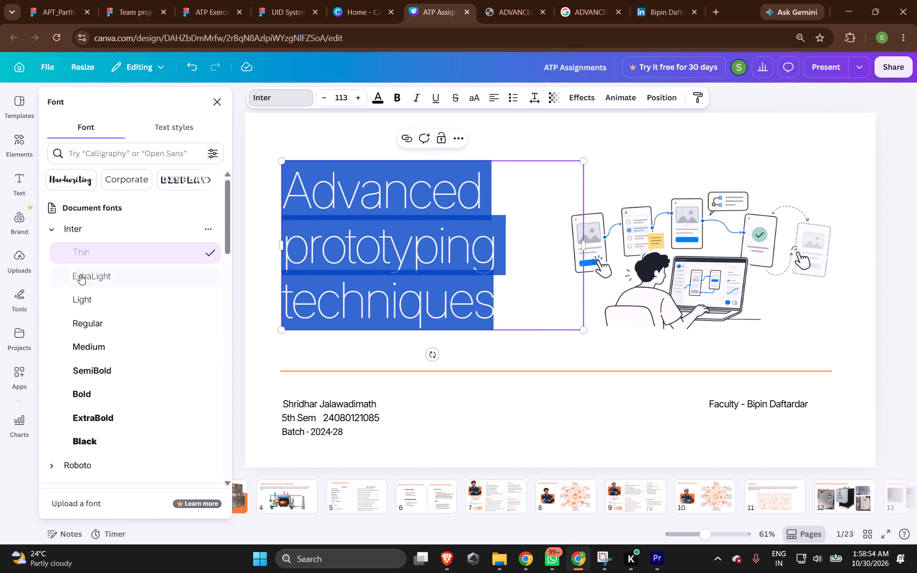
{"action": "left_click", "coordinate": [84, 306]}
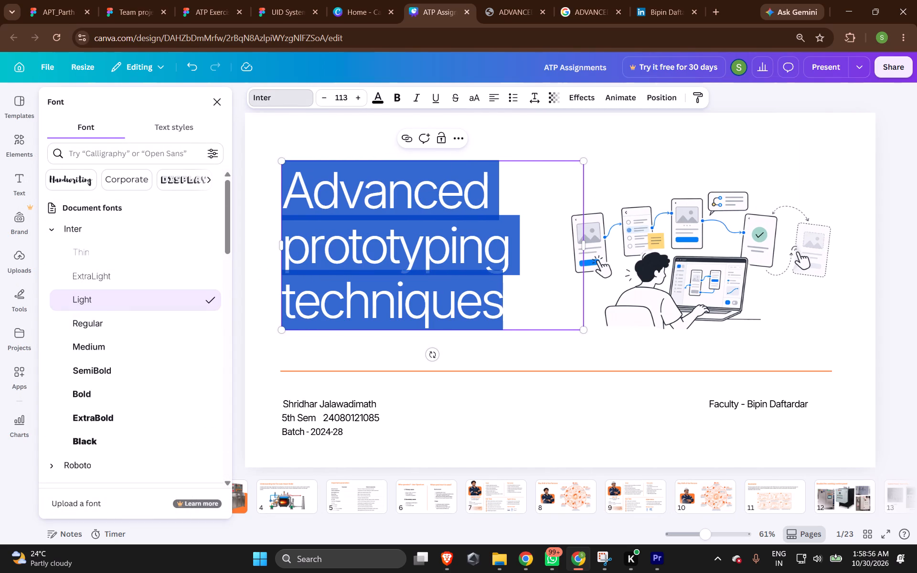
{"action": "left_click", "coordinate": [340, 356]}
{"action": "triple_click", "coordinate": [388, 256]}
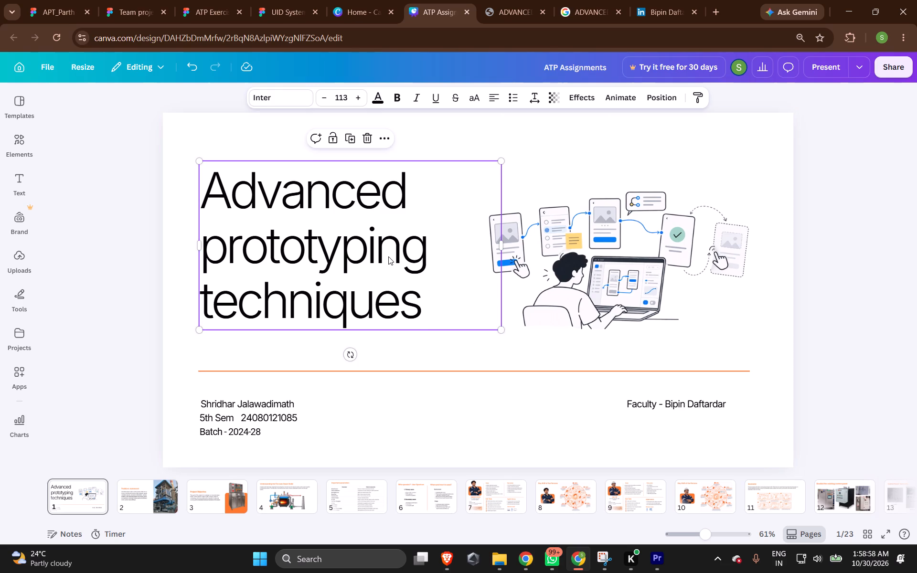
Shift the cover illustration away from the title and crop its left and right edges so it stays inside the slide.
{"action": "left_click_drag", "start_coordinate": [618, 259], "coordinate": [660, 257]}
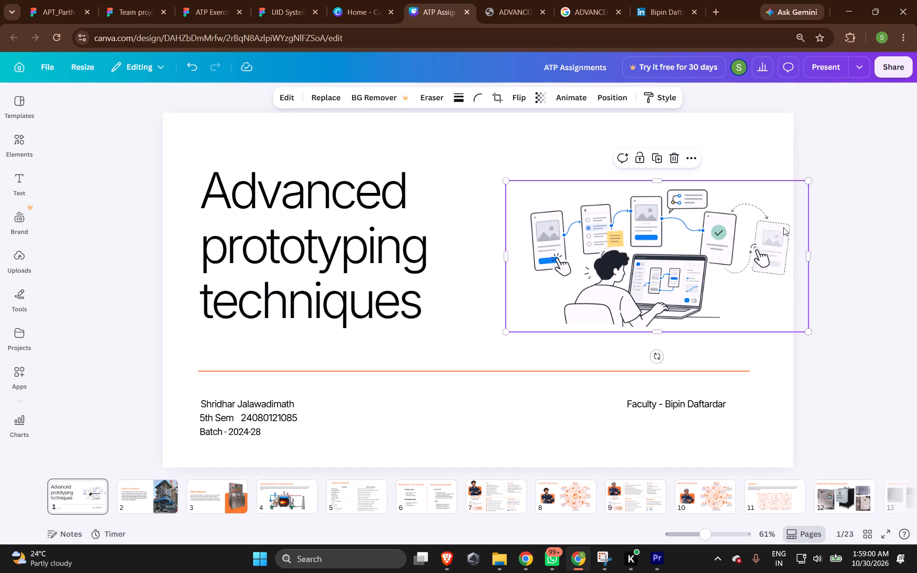
{"action": "left_click_drag", "start_coordinate": [810, 255], "coordinate": [754, 263]}
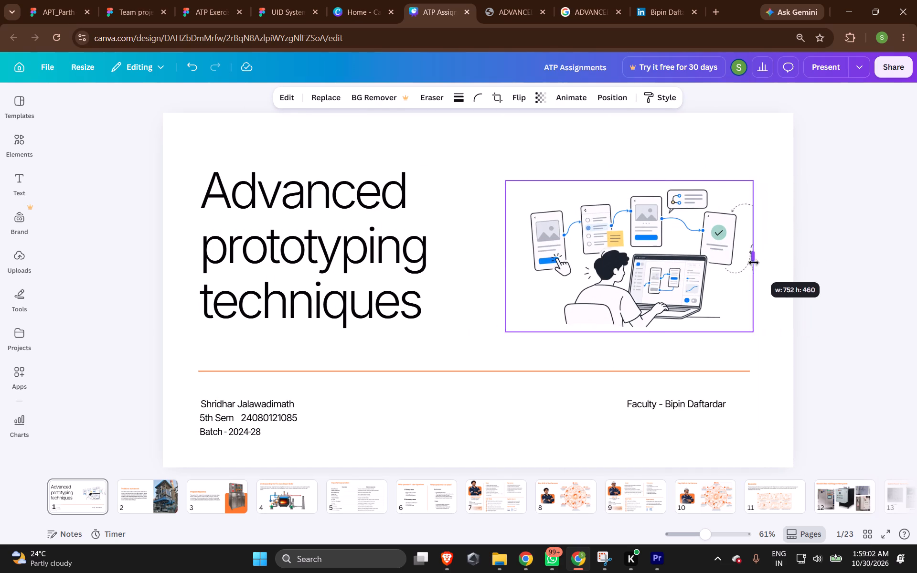
{"action": "left_click_drag", "start_coordinate": [754, 263], "coordinate": [747, 265]}
{"action": "left_click", "coordinate": [795, 260]}
{"action": "left_click_drag", "start_coordinate": [661, 272], "coordinate": [683, 272]}
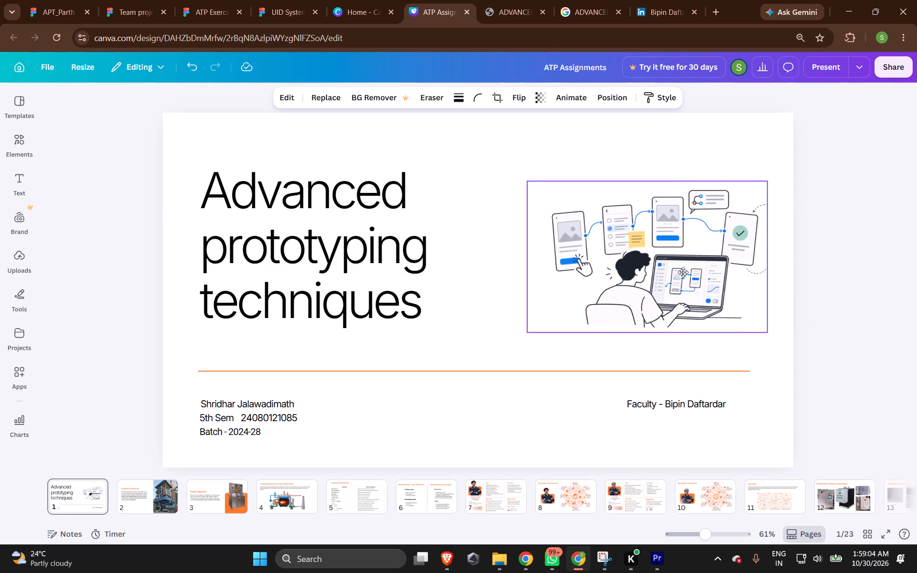
{"action": "left_click_drag", "start_coordinate": [683, 272], "coordinate": [678, 273]}
{"action": "left_click", "coordinate": [793, 268]}
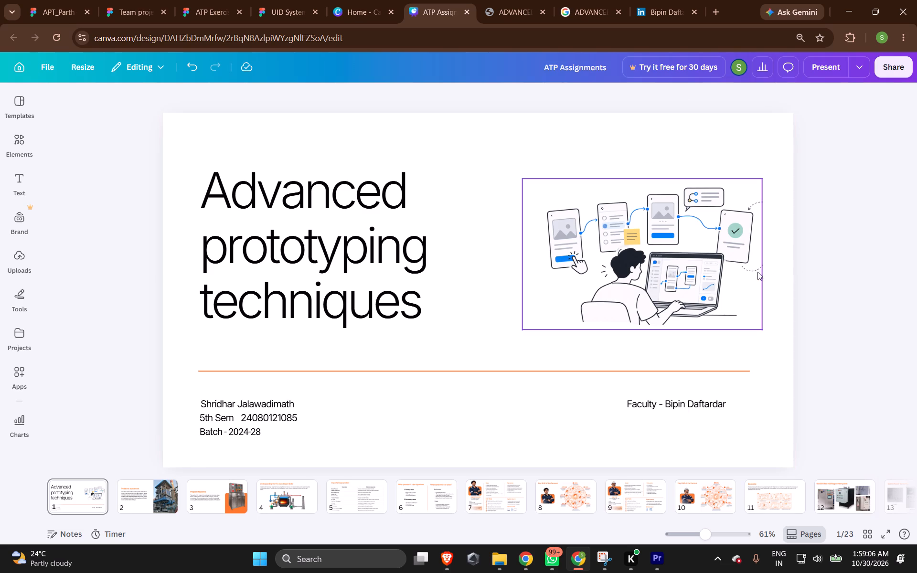
{"action": "left_click", "coordinate": [739, 269]}
{"action": "left_click_drag", "start_coordinate": [522, 255], "coordinate": [541, 256]}
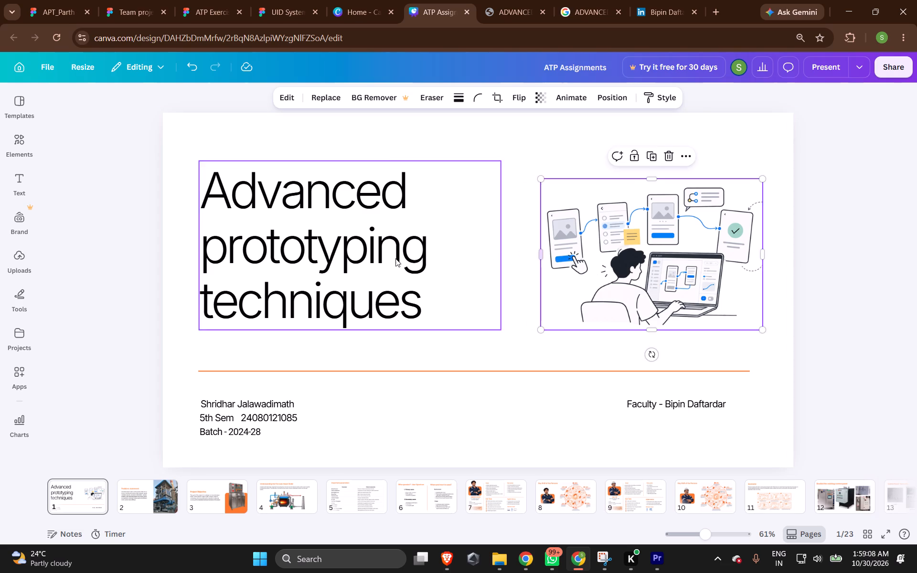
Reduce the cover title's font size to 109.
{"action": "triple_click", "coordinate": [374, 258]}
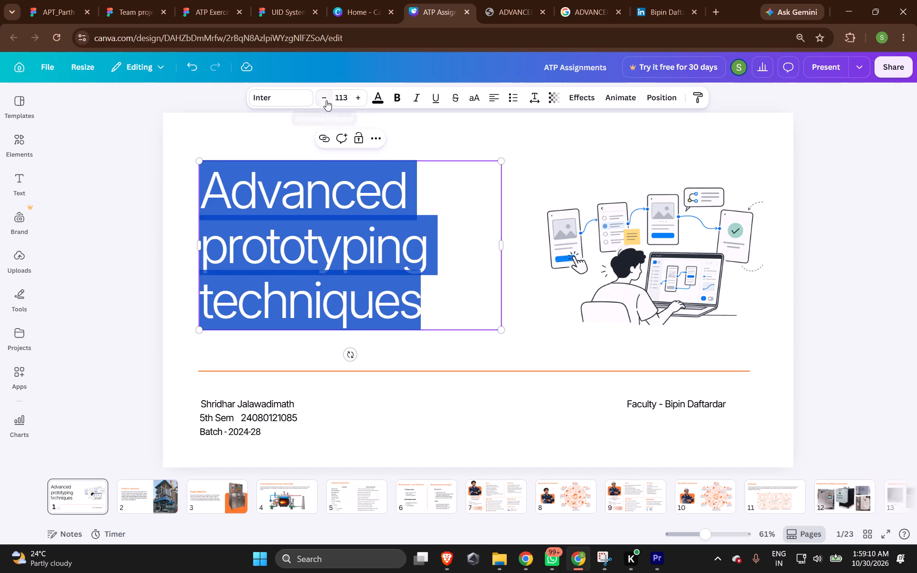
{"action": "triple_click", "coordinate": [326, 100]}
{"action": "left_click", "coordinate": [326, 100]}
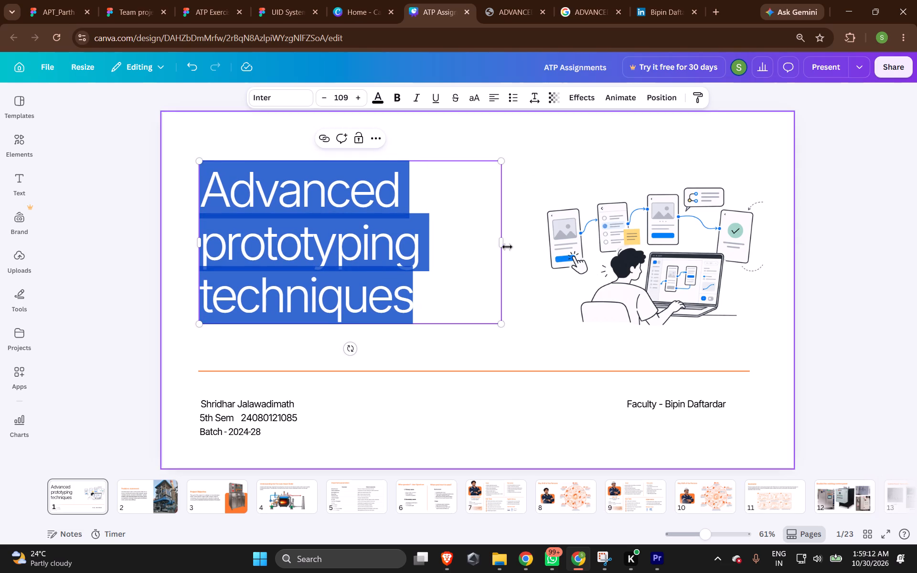
Retype the space between "Advanced" and "prototyping" and widen the title's text box until both words share the first line.
{"action": "left_click_drag", "start_coordinate": [505, 245], "coordinate": [600, 244]}
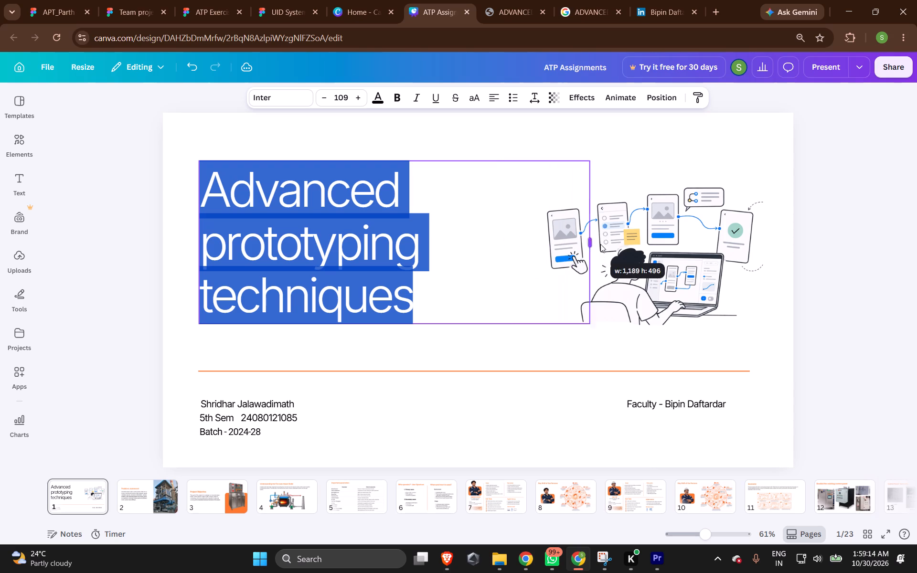
{"action": "left_click_drag", "start_coordinate": [600, 244], "coordinate": [487, 244]}
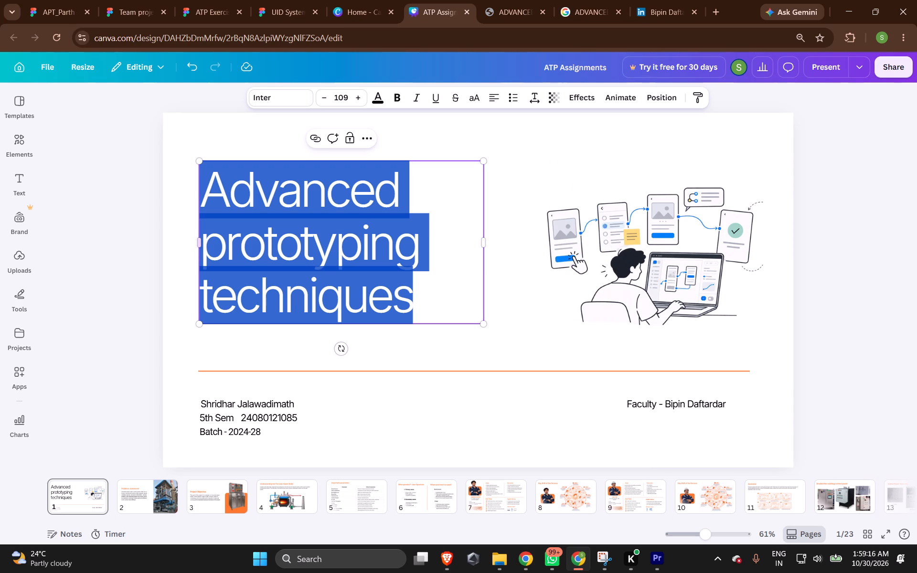
{"action": "left_click", "coordinate": [211, 251]}
{"action": "left_click", "coordinate": [209, 246]}
{"action": "left_click", "coordinate": [201, 244]}
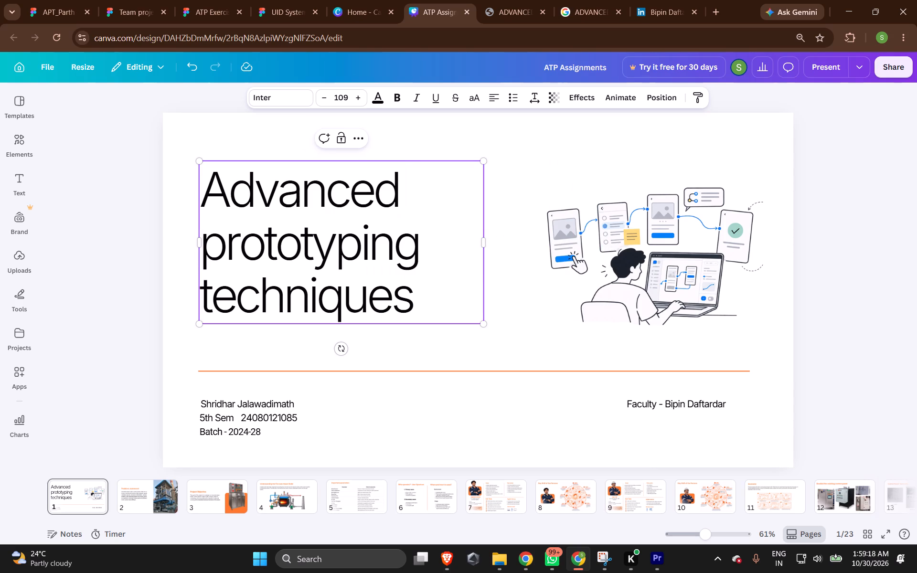
{"action": "left_click", "coordinate": [204, 242]}
{"action": "key", "text": "BackSpace"}
{"action": "key", "text": "space"}
{"action": "left_click_drag", "start_coordinate": [487, 241], "coordinate": [569, 242]}
{"action": "left_click", "coordinate": [235, 242]}
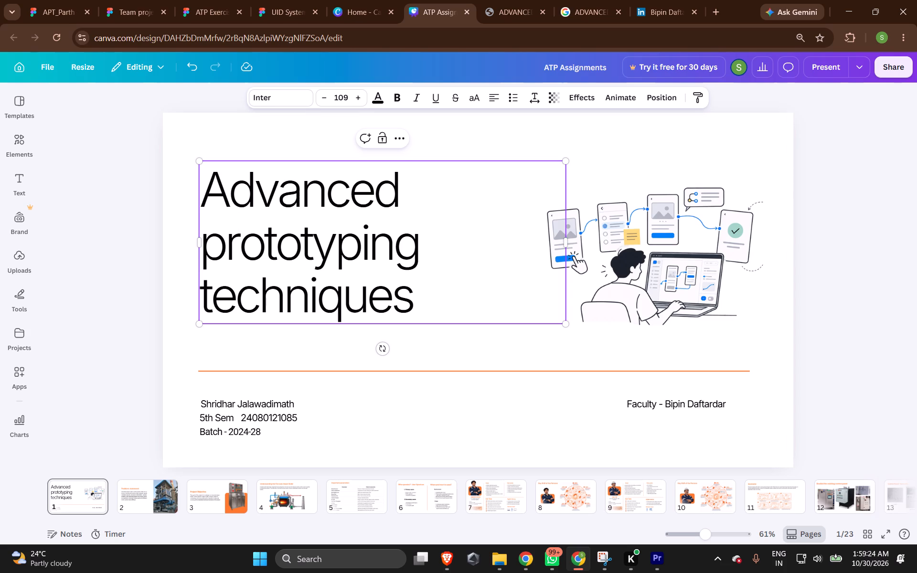
{"action": "key", "text": "Left"}
{"action": "key", "text": "Left"}
{"action": "key", "text": "BackSpace"}
{"action": "key", "text": "space"}
{"action": "left_click_drag", "start_coordinate": [568, 243], "coordinate": [685, 245]}
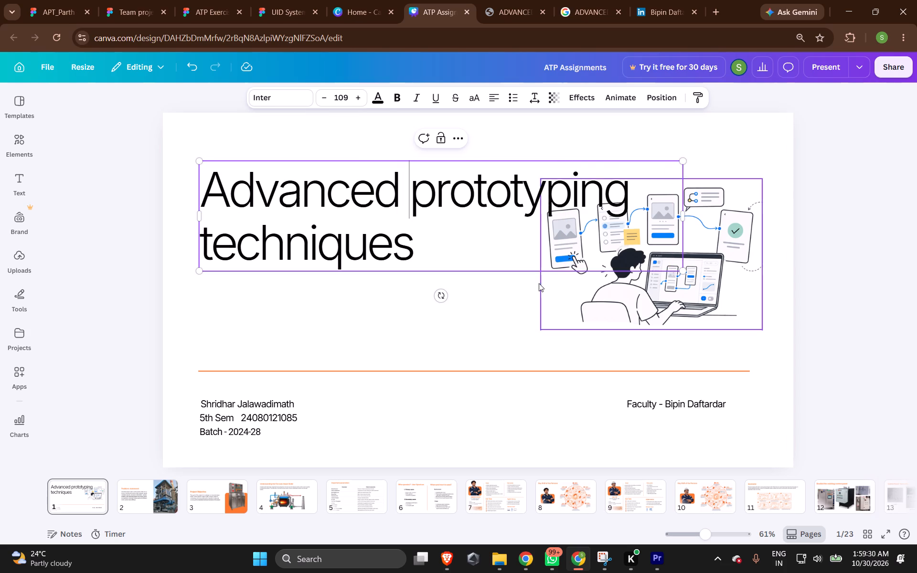
{"action": "left_click", "coordinate": [505, 314]}
Move the cover title slightly down and set its font size to 80.
{"action": "left_click_drag", "start_coordinate": [391, 224], "coordinate": [383, 266]}
{"action": "left_click", "coordinate": [341, 98]}
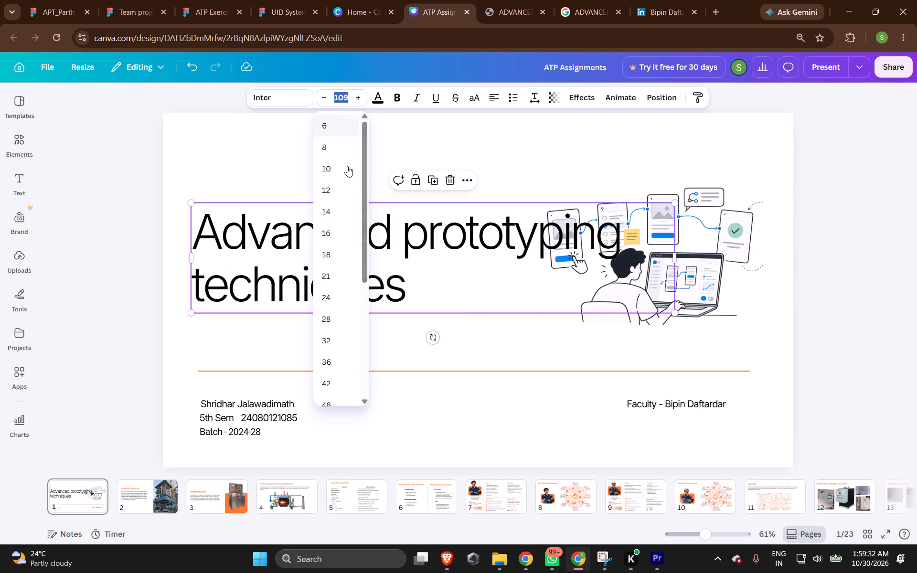
{"action": "scroll", "coordinate": [338, 361], "scroll_direction": "down", "scroll_amount": 2}
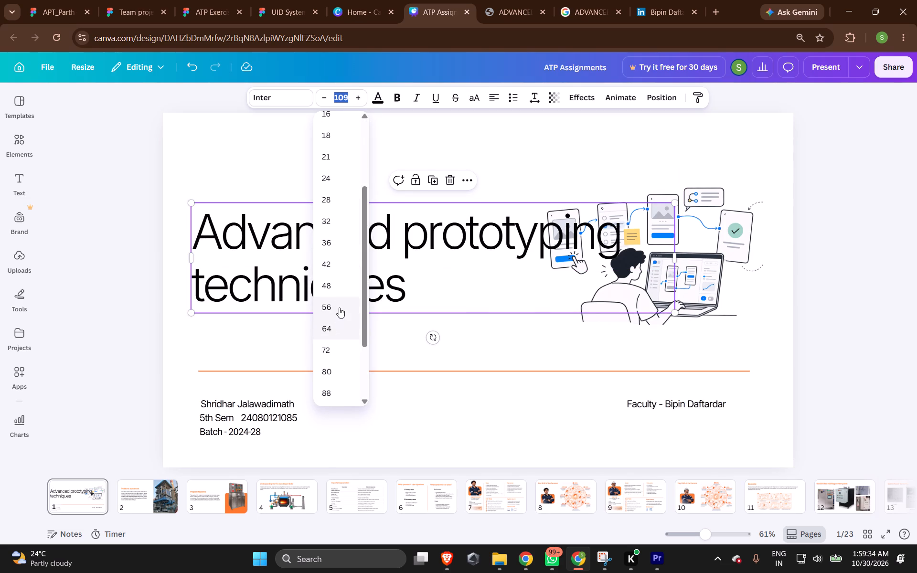
{"action": "left_click", "coordinate": [333, 379]}
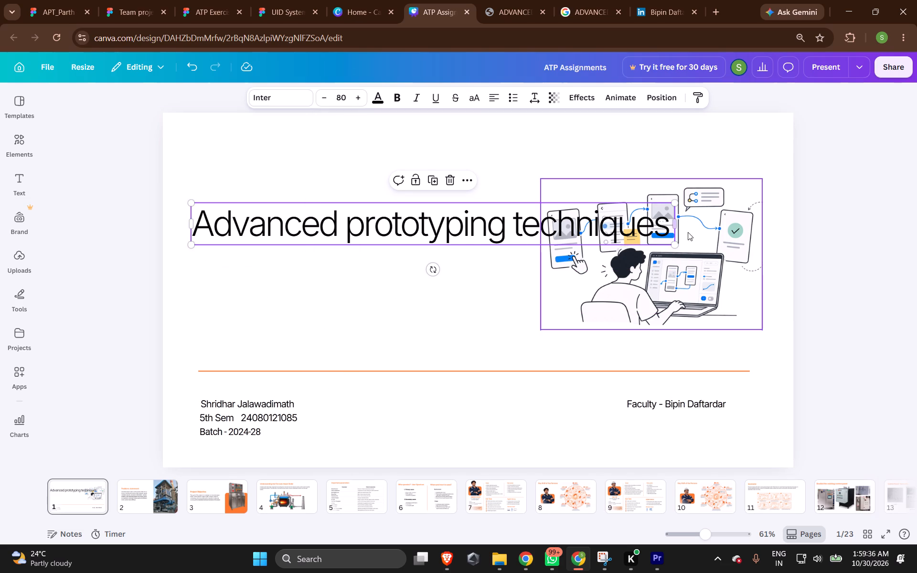
Narrow the title's text box so it wraps onto two lines, and align it with the start of the orange line beside the illustration.
{"action": "left_click_drag", "start_coordinate": [677, 224], "coordinate": [519, 249]}
{"action": "left_click_drag", "start_coordinate": [409, 234], "coordinate": [417, 257]}
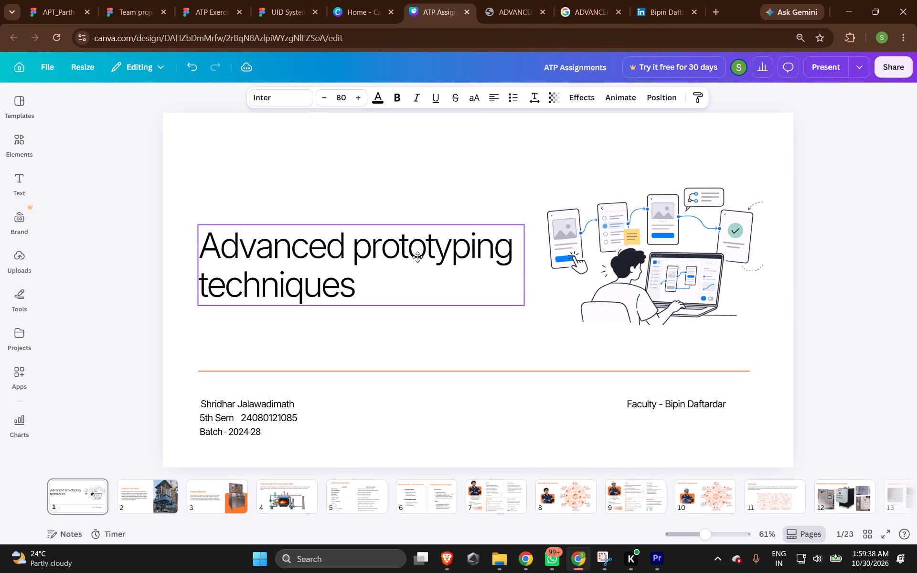
{"action": "left_click_drag", "start_coordinate": [417, 257], "coordinate": [416, 241]}
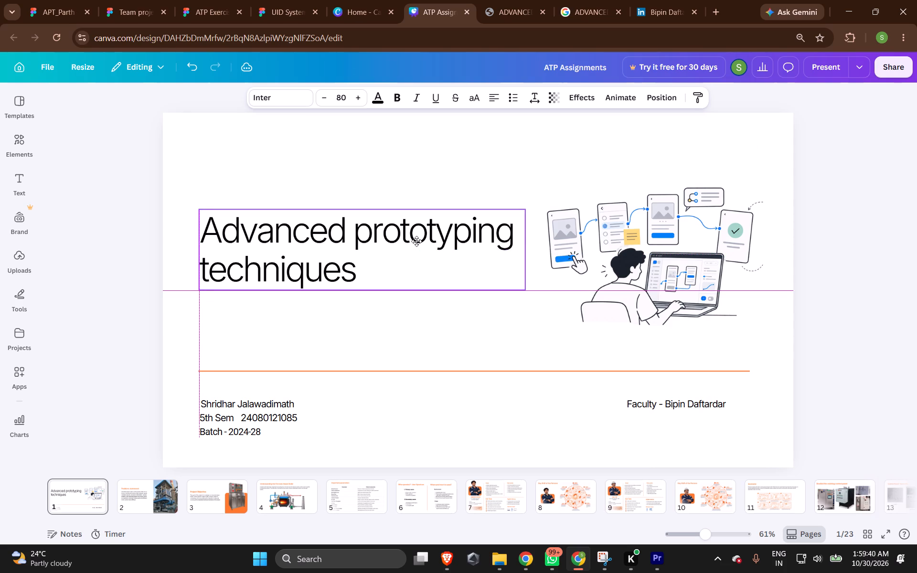
{"action": "left_click_drag", "start_coordinate": [416, 241], "coordinate": [416, 241]}
Set the two-line cover title's font to Inter Regular.
{"action": "triple_click", "coordinate": [353, 233]}
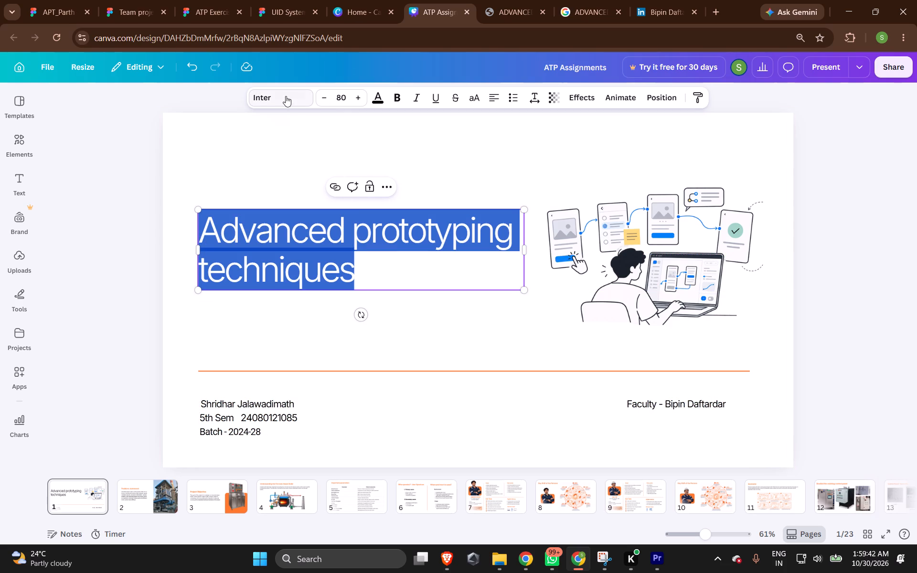
{"action": "left_click", "coordinate": [299, 96]}
{"action": "left_click", "coordinate": [56, 229]}
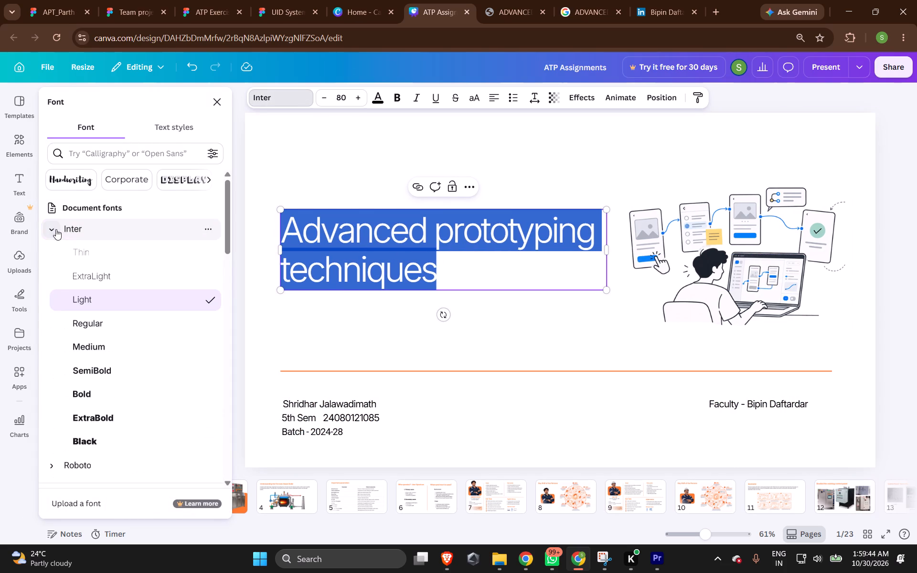
{"action": "left_click", "coordinate": [89, 325]}
{"action": "left_click", "coordinate": [297, 338]}
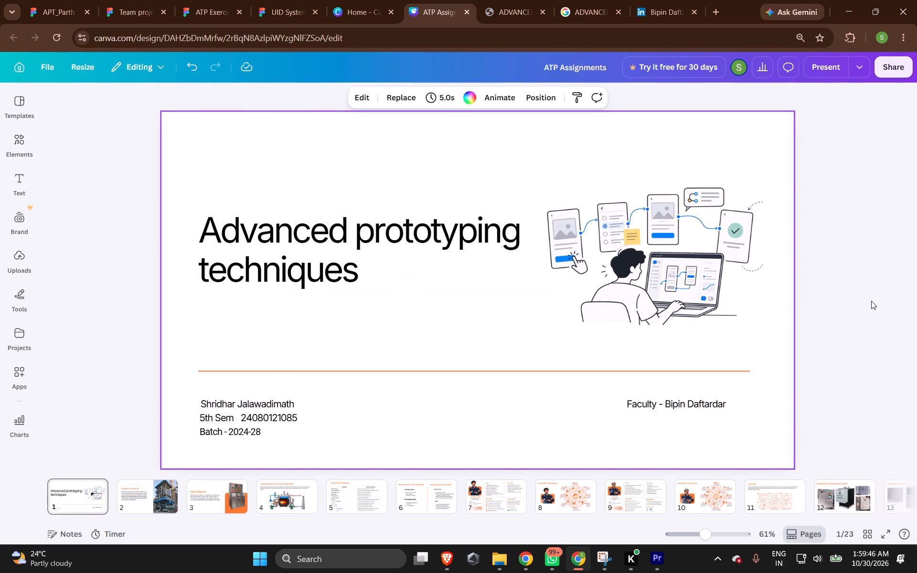
Scale the two-line cover title down proportionally to a font size of about 73.9 and nudge it slightly toward the illustration.
{"action": "double_click", "coordinate": [442, 228]}
{"action": "triple_click", "coordinate": [440, 244]}
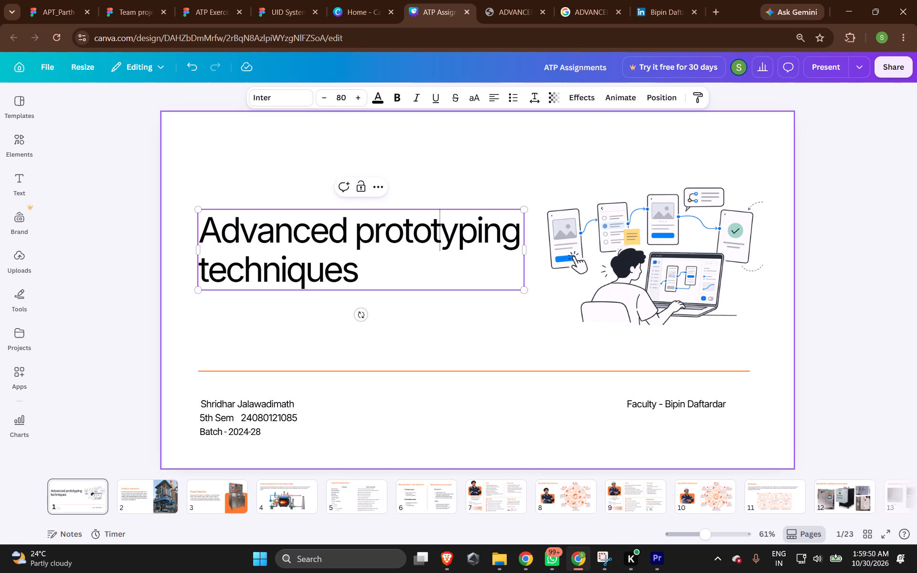
{"action": "left_click_drag", "start_coordinate": [527, 211], "coordinate": [492, 225]}
{"action": "left_click", "coordinate": [449, 320]}
{"action": "left_click_drag", "start_coordinate": [410, 263], "coordinate": [416, 259]}
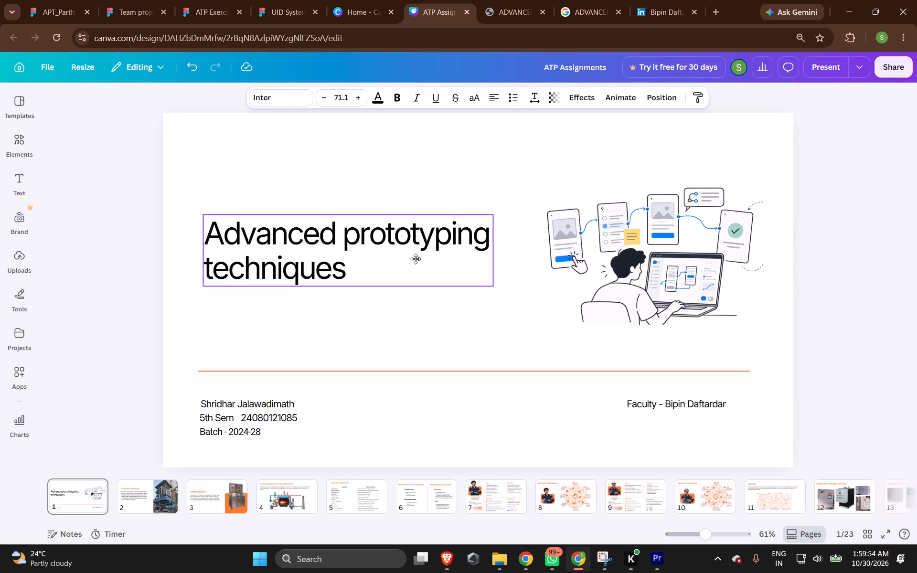
{"action": "left_click_drag", "start_coordinate": [416, 259], "coordinate": [416, 259]}
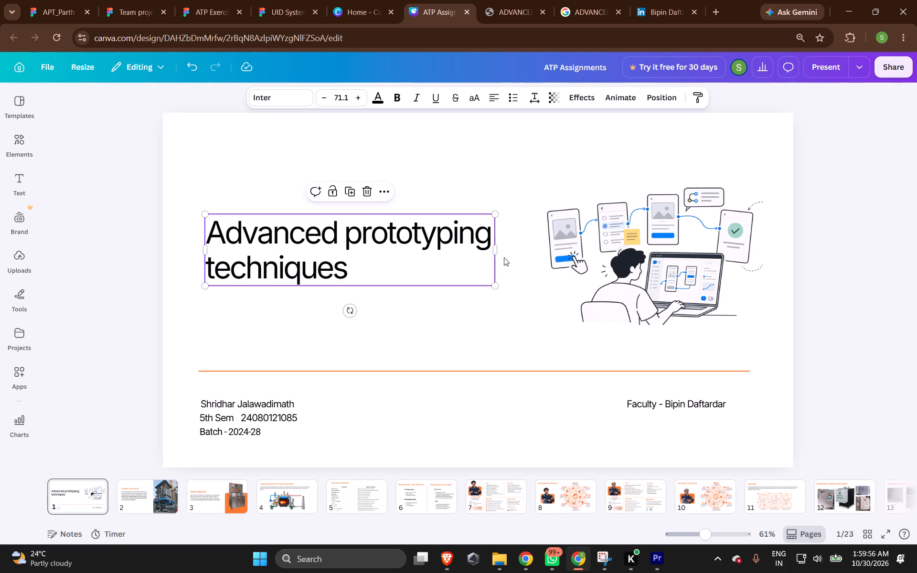
{"action": "left_click_drag", "start_coordinate": [493, 215], "coordinate": [508, 205]}
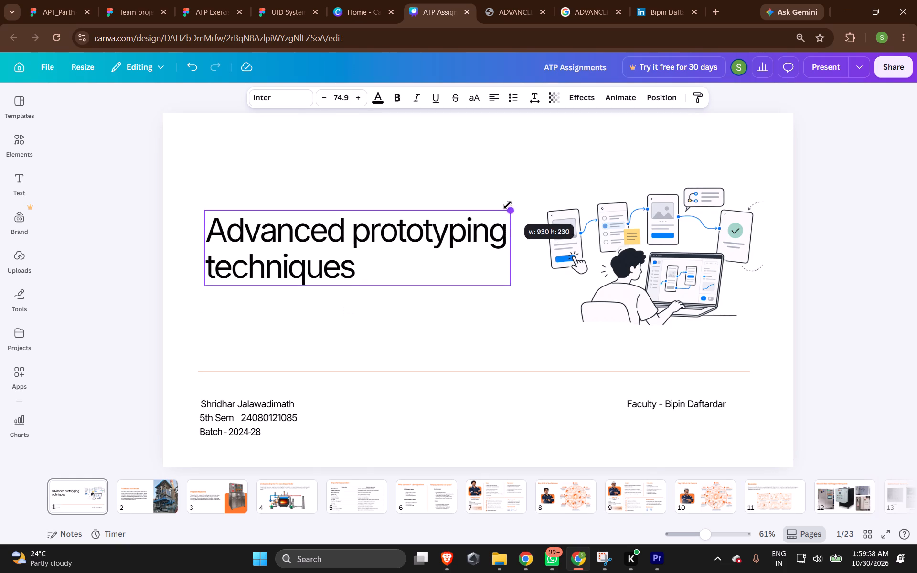
{"action": "left_click_drag", "start_coordinate": [508, 205], "coordinate": [503, 204]}
{"action": "left_click", "coordinate": [468, 301]}
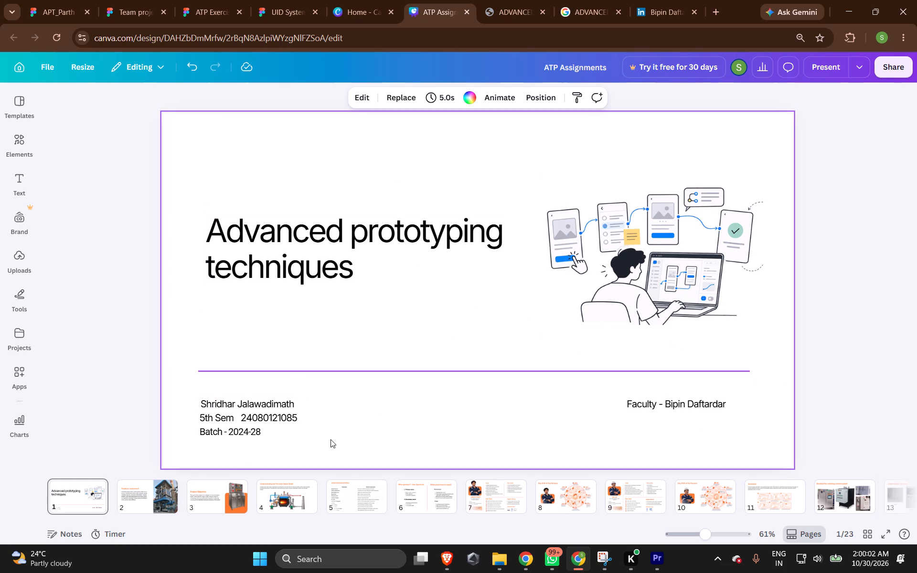
Delete pages 2 through 22, keeping only the cover and the "Thank you" page.
{"action": "left_click", "coordinate": [136, 498]}
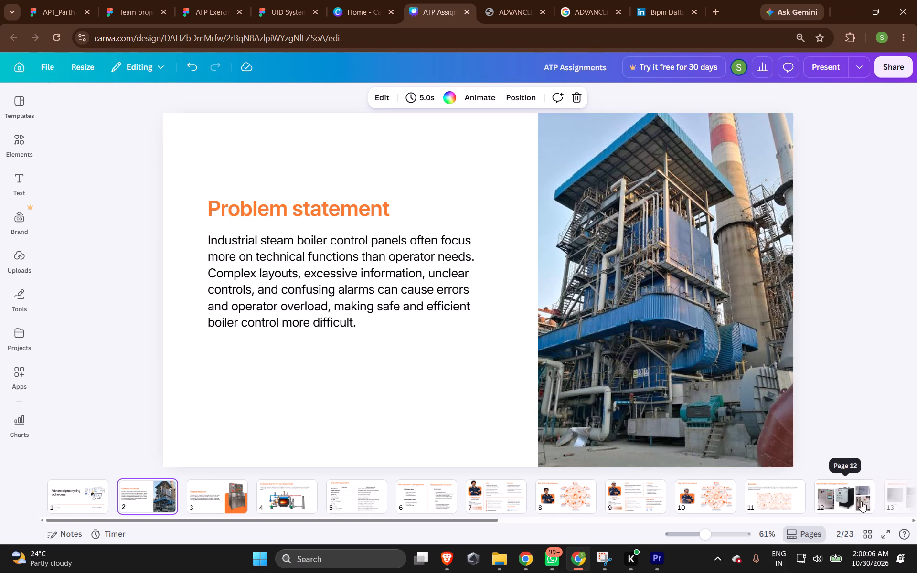
{"action": "scroll", "coordinate": [854, 492], "scroll_direction": "down", "scroll_amount": 8, "text": "shift"}
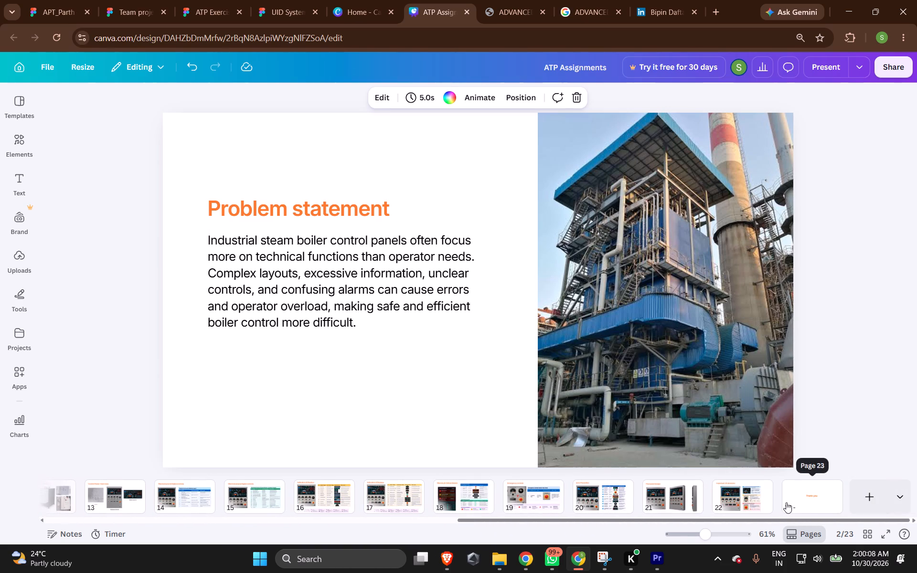
{"action": "left_click", "coordinate": [735, 501], "text": "shift"}
{"action": "key", "text": "BackSpace"}
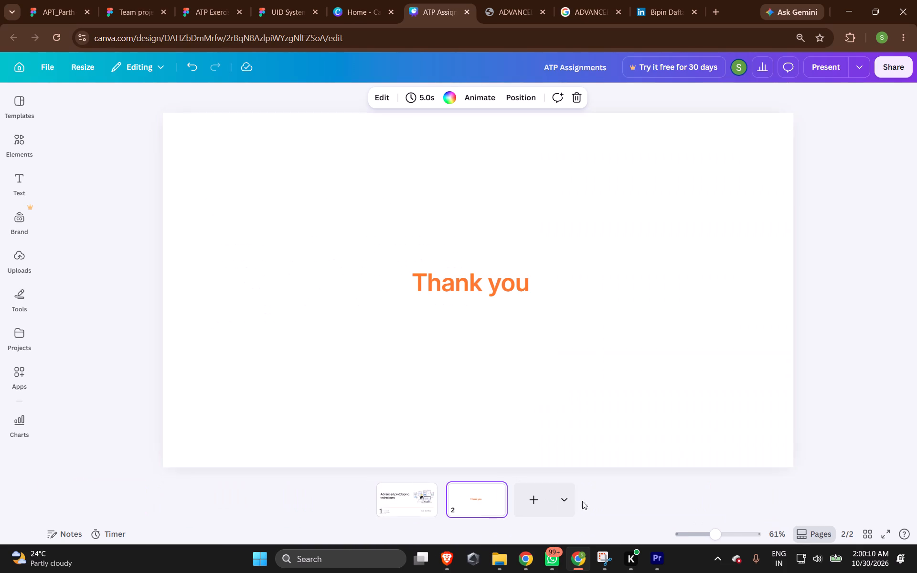
Return to the cover page and move the title slightly up so it aligns with the start of the orange line.
{"action": "left_click", "coordinate": [415, 504]}
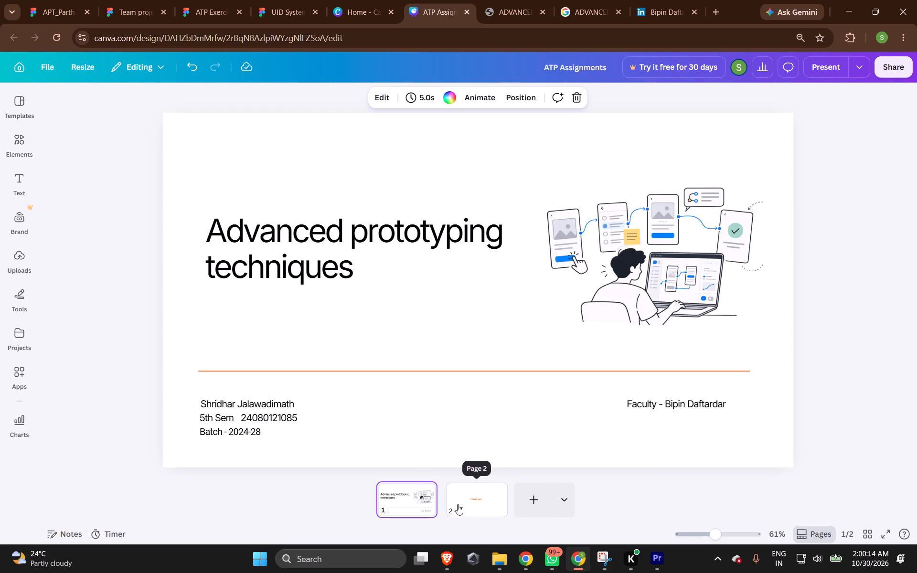
{"action": "left_click_drag", "start_coordinate": [296, 261], "coordinate": [291, 257]}
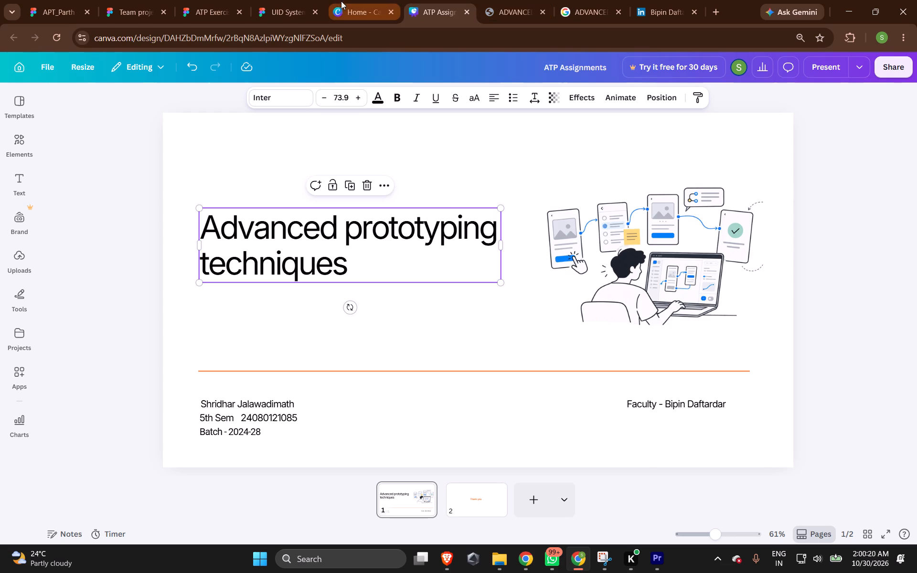
Switch to the "ADVANCED PROTOYPING TECHNIQUES" PDF and copy the "ATM MACHINE" heading from page 2.
{"action": "left_click", "coordinate": [513, 0]}
{"action": "left_click", "coordinate": [125, 192]}
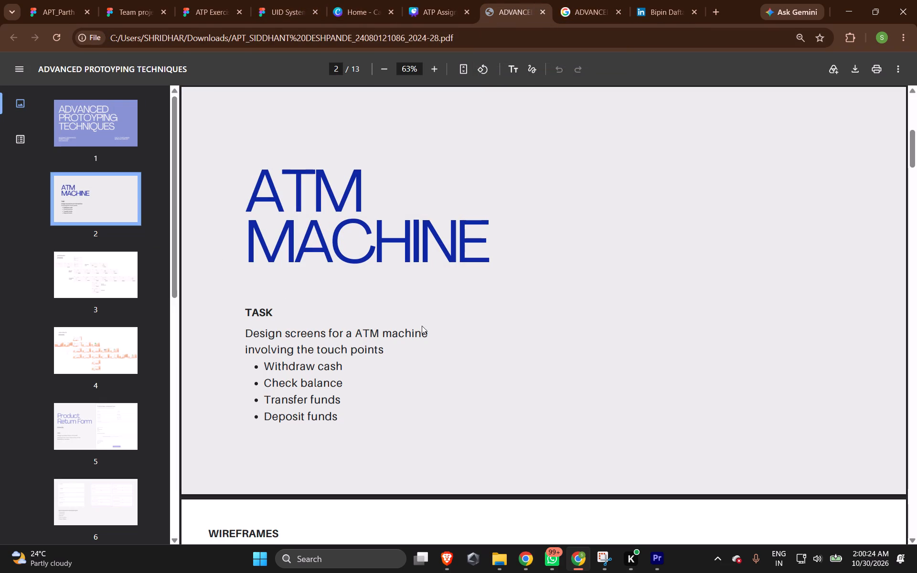
{"action": "left_click_drag", "start_coordinate": [253, 180], "coordinate": [478, 264]}
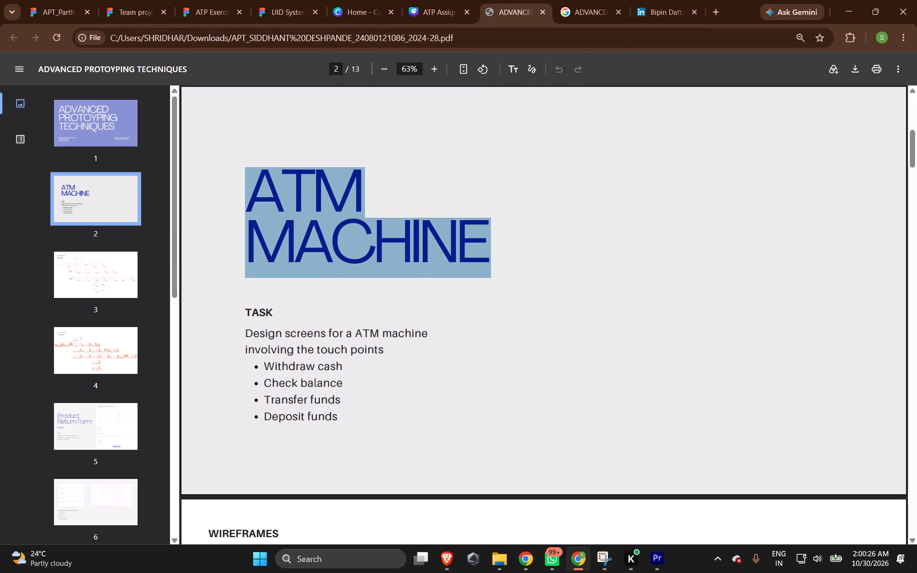
{"action": "left_click_drag", "start_coordinate": [478, 264], "coordinate": [482, 262]}
{"action": "key", "text": "ctrl+c"}
Switch to the Downloads folder in File Explorer.
{"action": "left_click", "coordinate": [503, 563]}
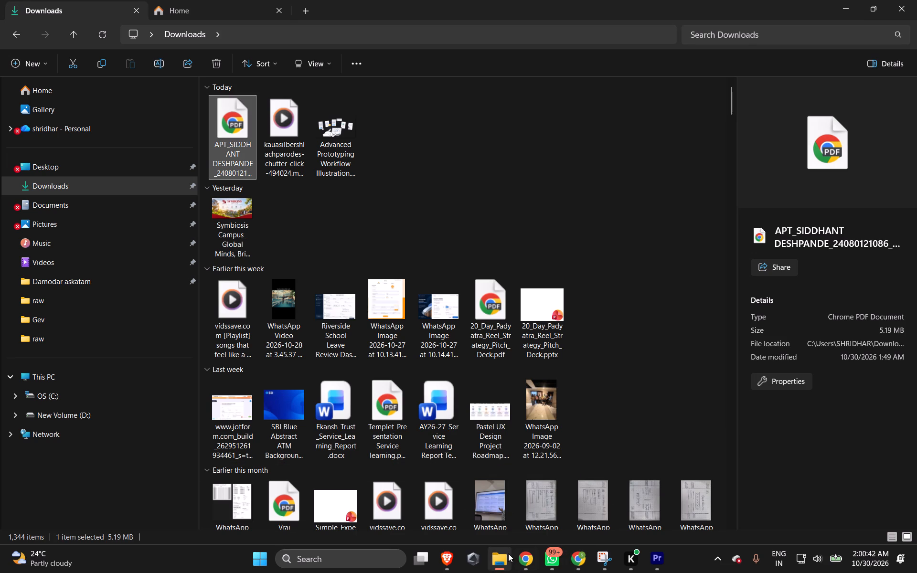
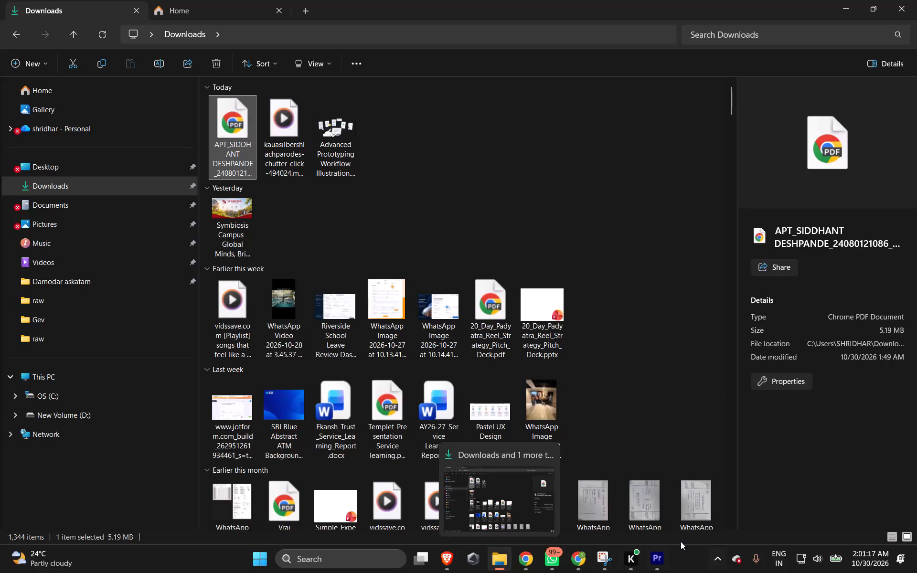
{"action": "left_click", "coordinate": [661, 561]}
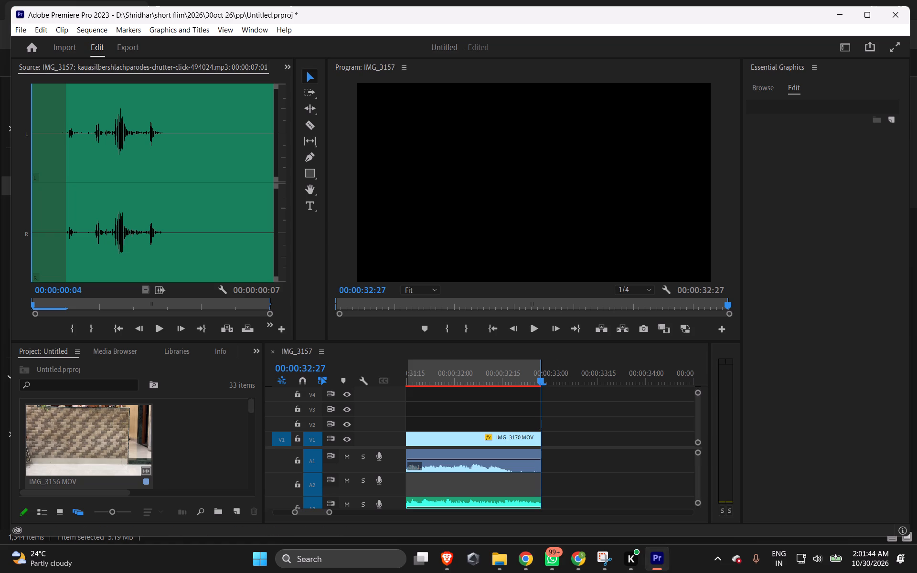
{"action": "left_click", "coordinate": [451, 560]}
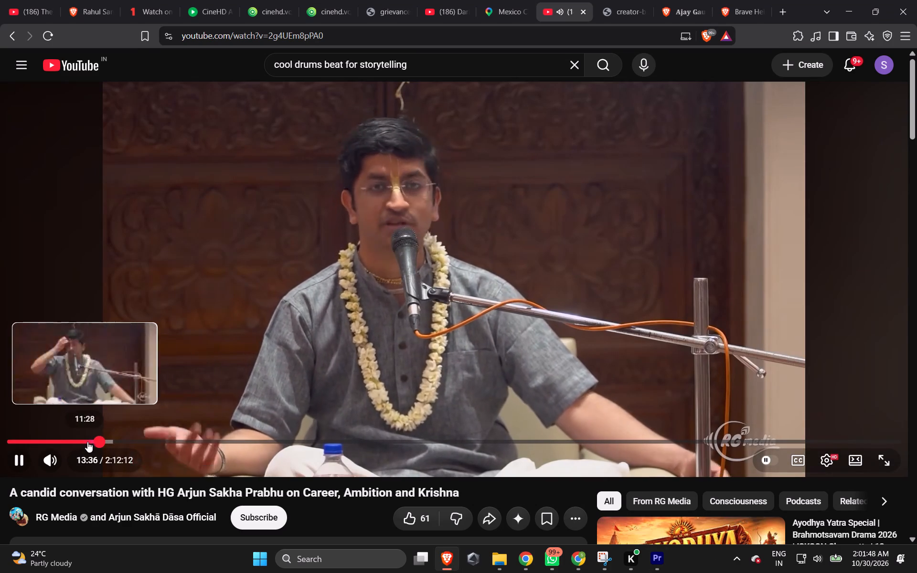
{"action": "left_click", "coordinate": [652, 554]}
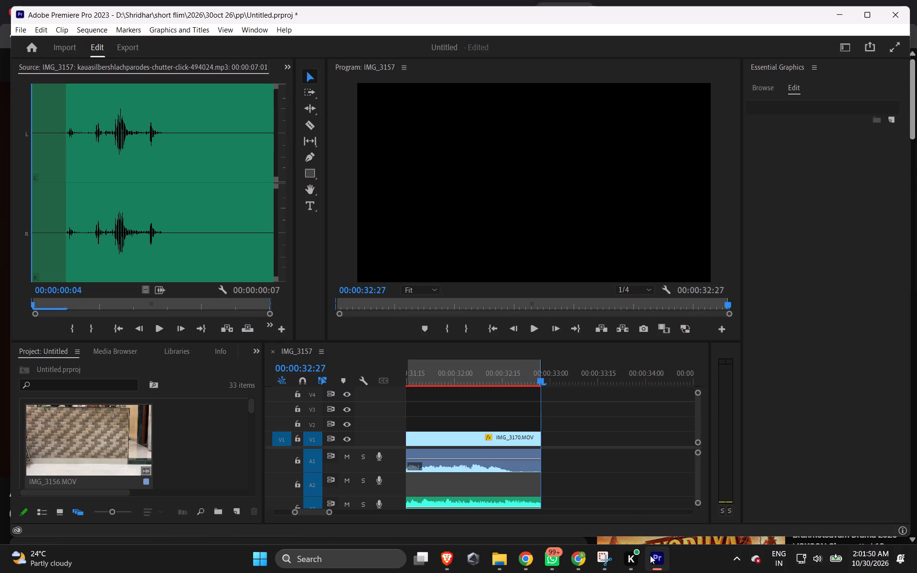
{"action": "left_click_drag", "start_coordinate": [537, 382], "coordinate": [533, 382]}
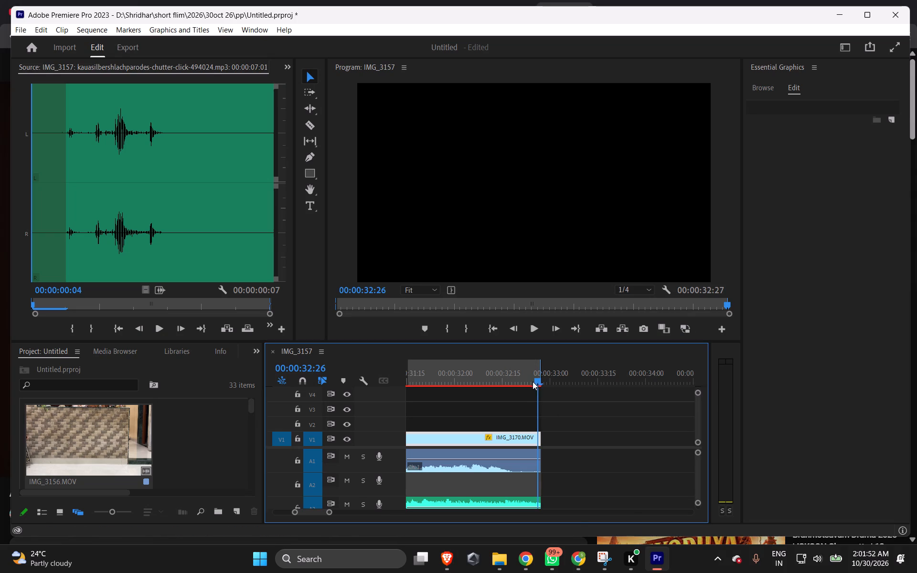
Switch to the "ADVANCED PROTOYPING TECHNIQUES" PDF in Chrome and copy the "ATM MACHINE" heading again.
{"action": "left_click", "coordinate": [584, 563]}
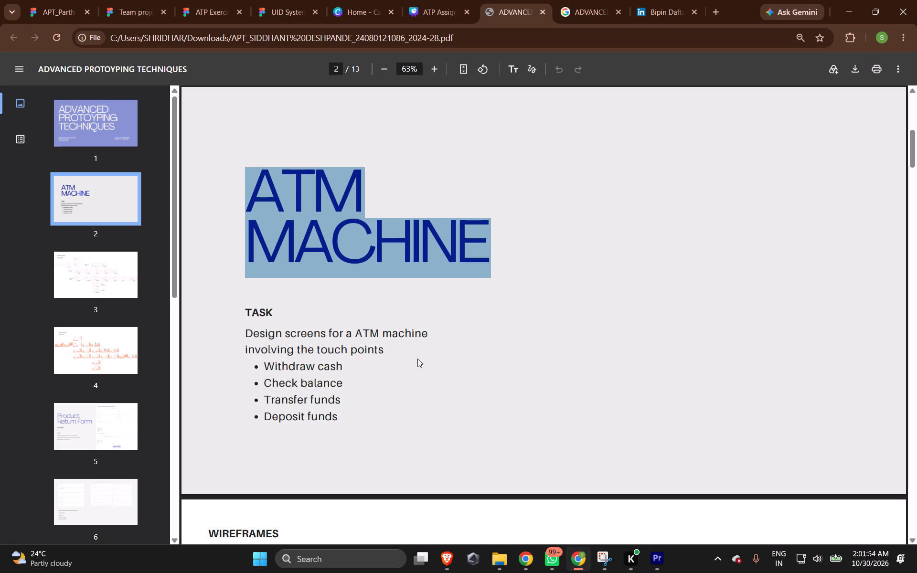
{"action": "key", "text": "ctrl+c"}
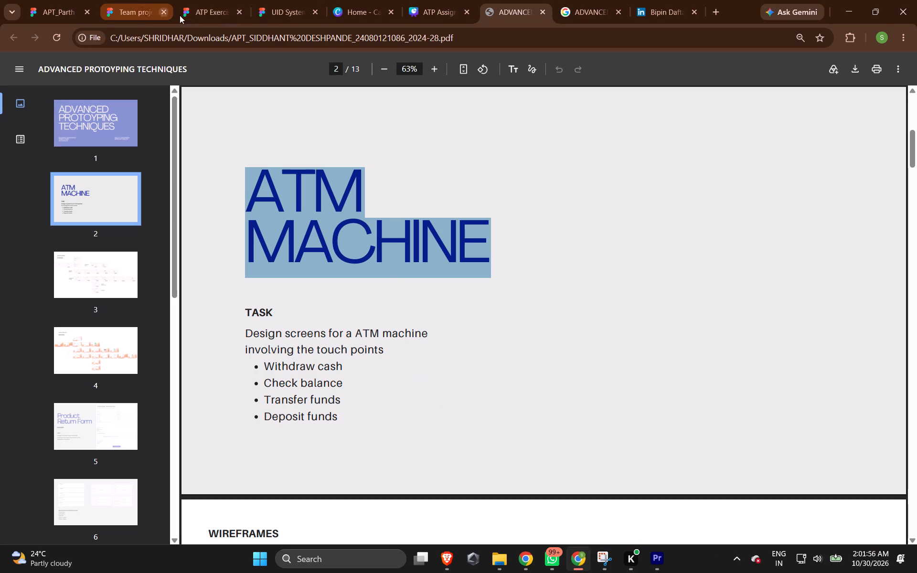
In the ATP Assignments deck, add a blank page between the cover and "Thank you" pages and paste the "ATM MACHINE" heading there.
{"action": "left_click", "coordinate": [364, 2]}
{"action": "left_click", "coordinate": [416, 0]}
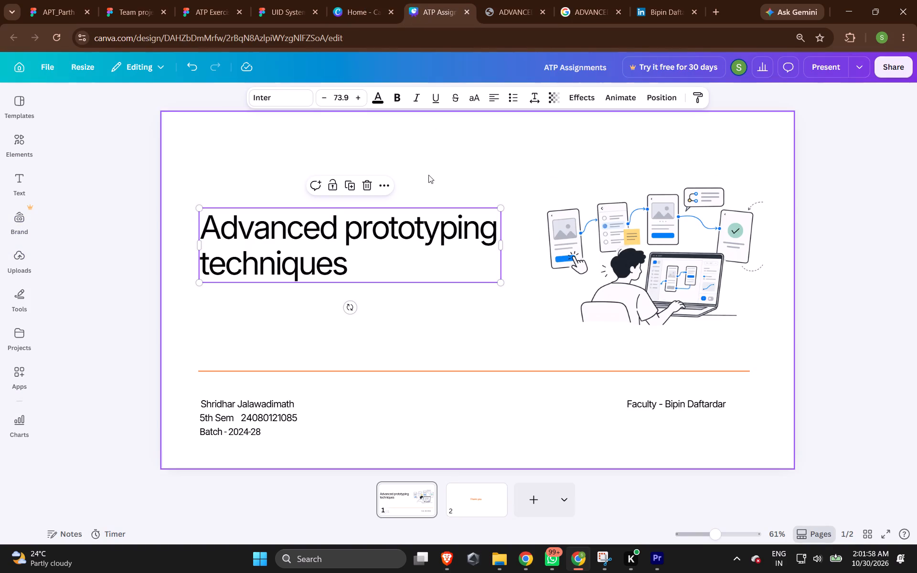
{"action": "left_click", "coordinate": [515, 501]}
{"action": "left_click_drag", "start_coordinate": [525, 499], "coordinate": [445, 496]}
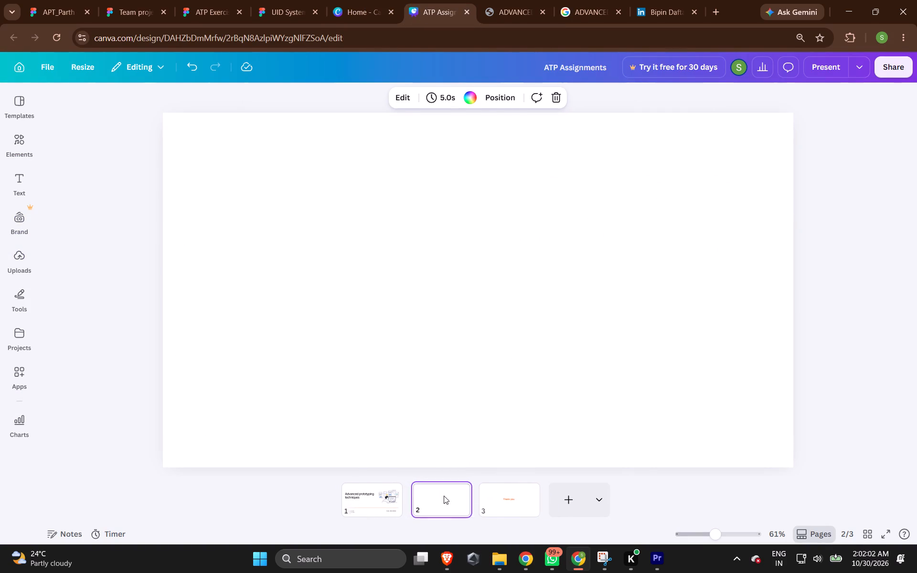
{"action": "left_click", "coordinate": [376, 498]}
{"action": "left_click", "coordinate": [434, 499]}
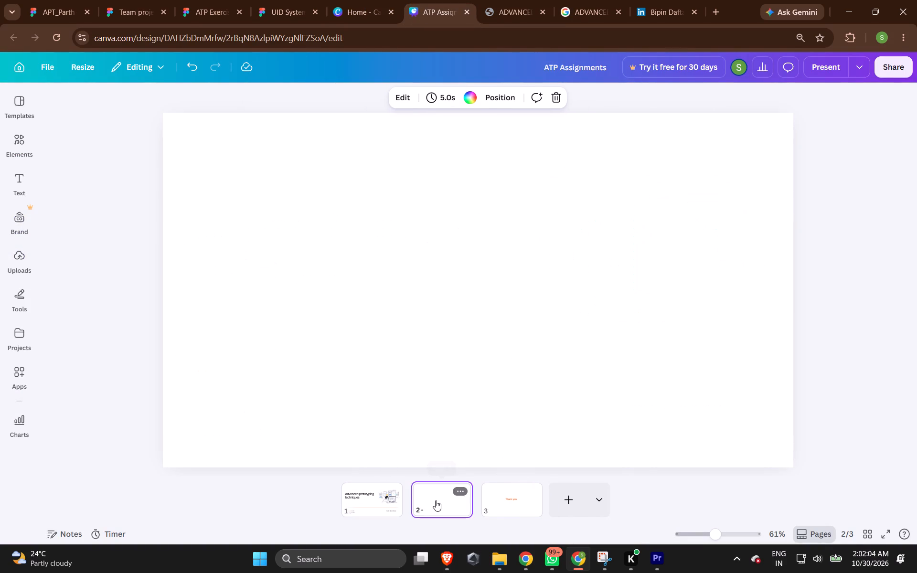
{"action": "key", "text": "ctrl+v"}
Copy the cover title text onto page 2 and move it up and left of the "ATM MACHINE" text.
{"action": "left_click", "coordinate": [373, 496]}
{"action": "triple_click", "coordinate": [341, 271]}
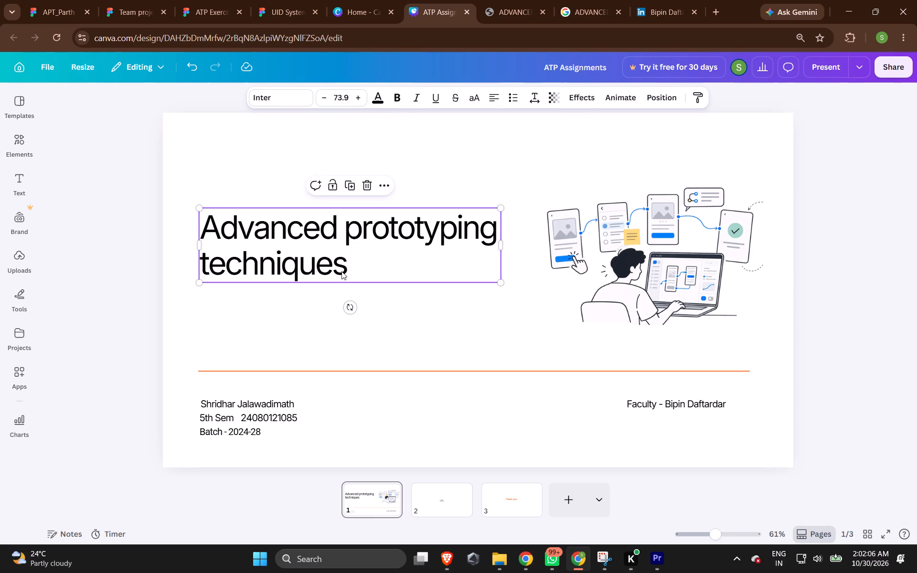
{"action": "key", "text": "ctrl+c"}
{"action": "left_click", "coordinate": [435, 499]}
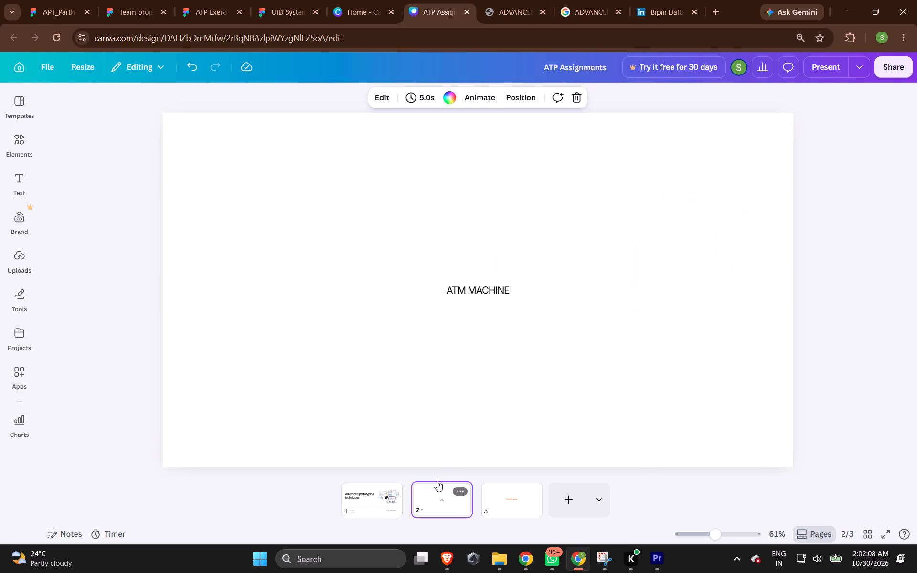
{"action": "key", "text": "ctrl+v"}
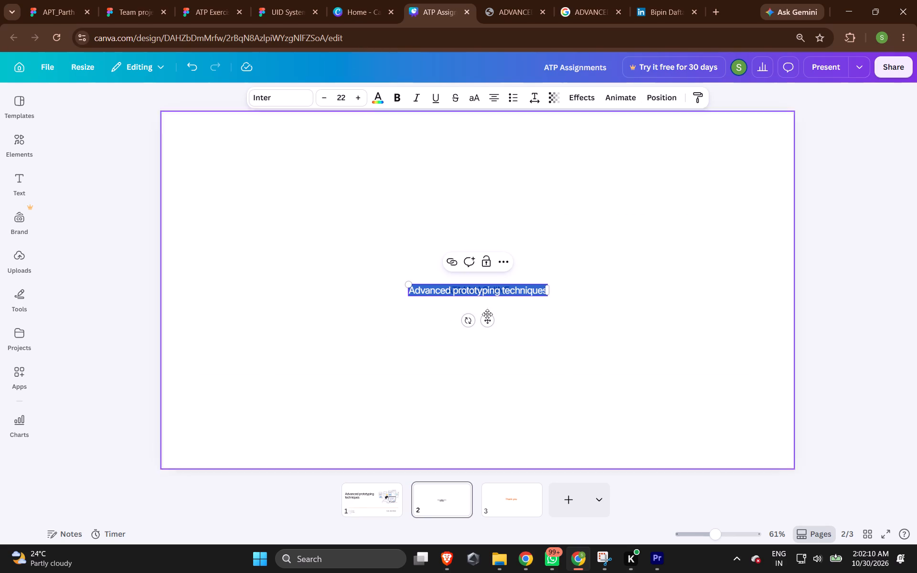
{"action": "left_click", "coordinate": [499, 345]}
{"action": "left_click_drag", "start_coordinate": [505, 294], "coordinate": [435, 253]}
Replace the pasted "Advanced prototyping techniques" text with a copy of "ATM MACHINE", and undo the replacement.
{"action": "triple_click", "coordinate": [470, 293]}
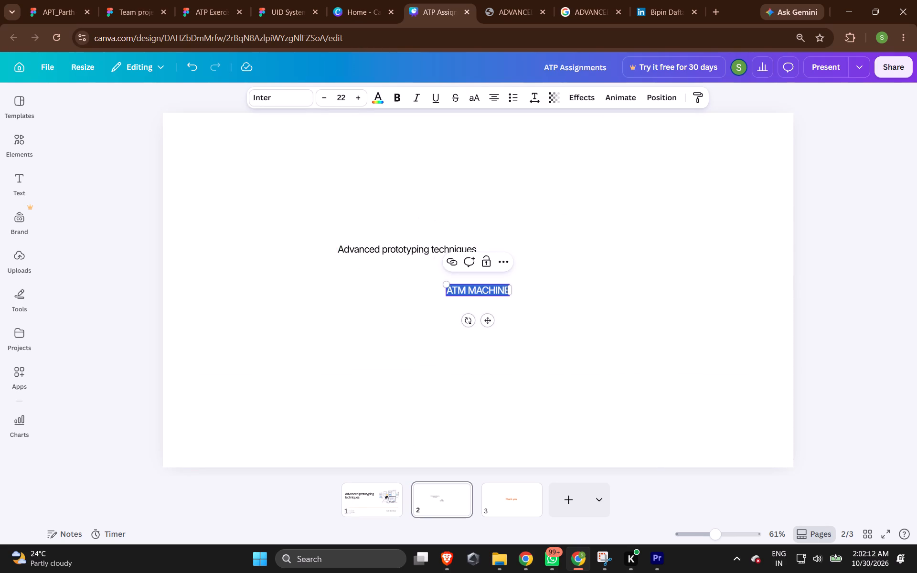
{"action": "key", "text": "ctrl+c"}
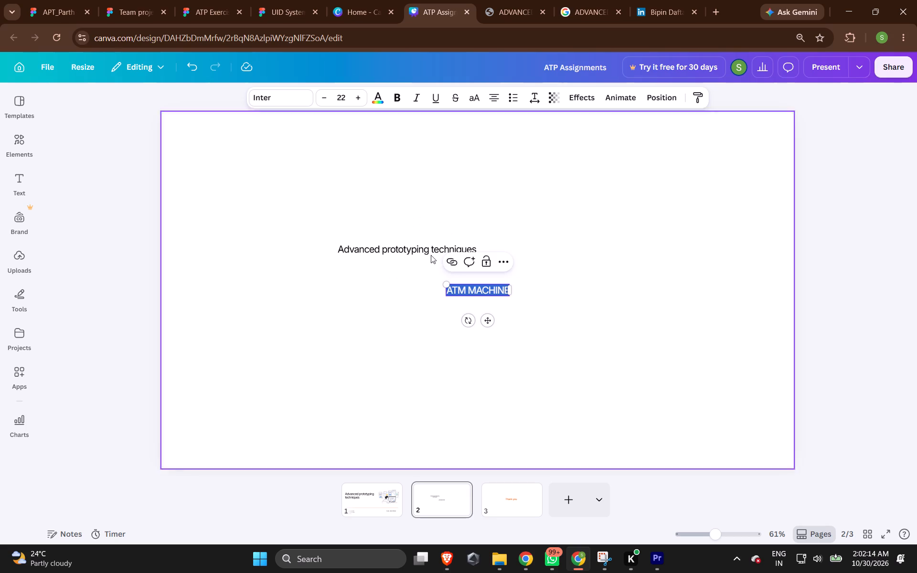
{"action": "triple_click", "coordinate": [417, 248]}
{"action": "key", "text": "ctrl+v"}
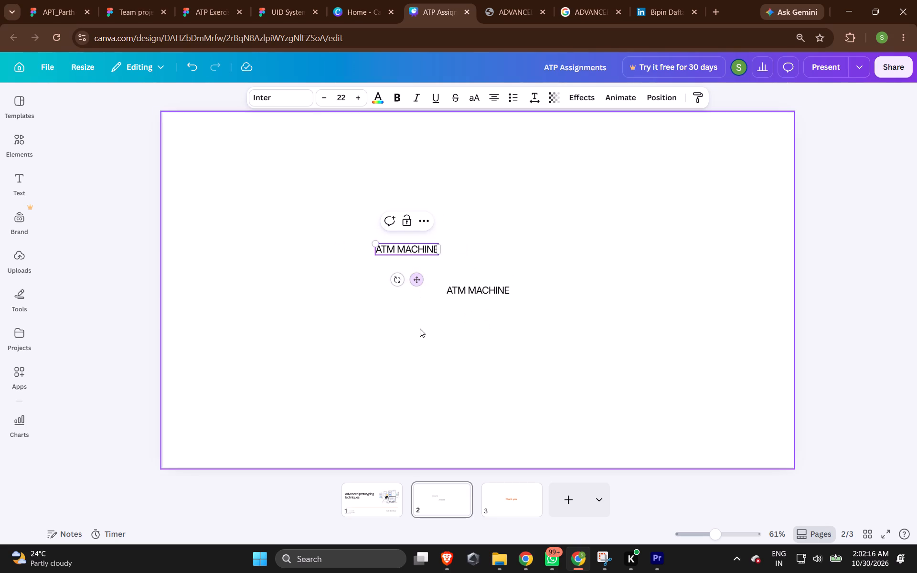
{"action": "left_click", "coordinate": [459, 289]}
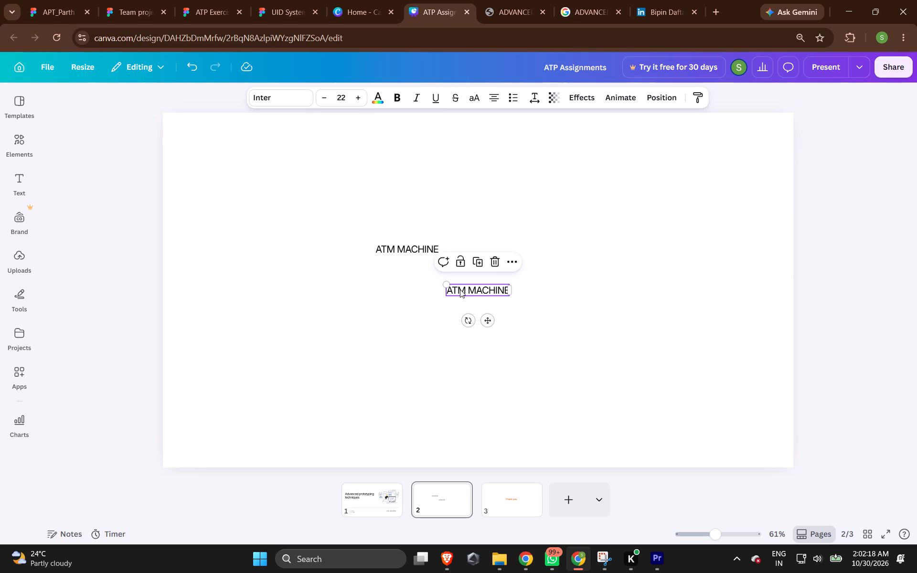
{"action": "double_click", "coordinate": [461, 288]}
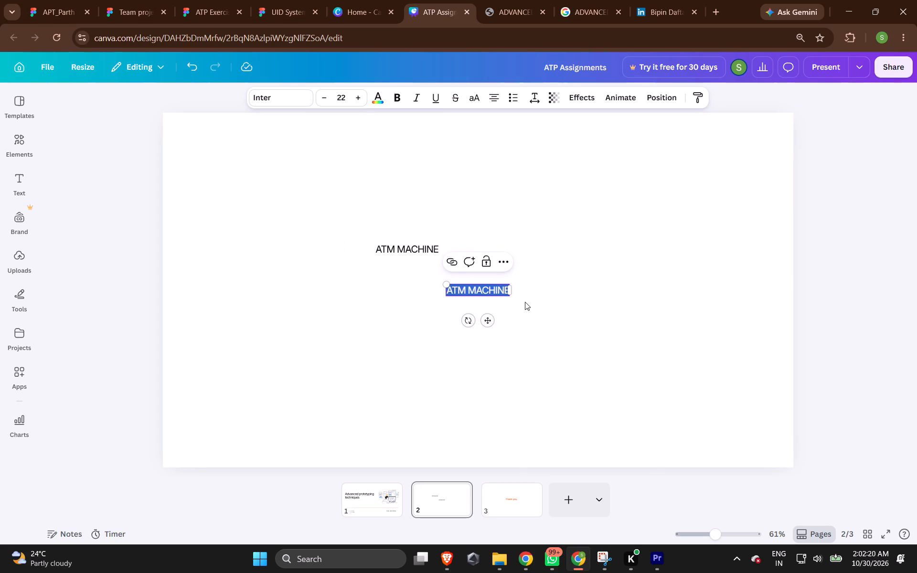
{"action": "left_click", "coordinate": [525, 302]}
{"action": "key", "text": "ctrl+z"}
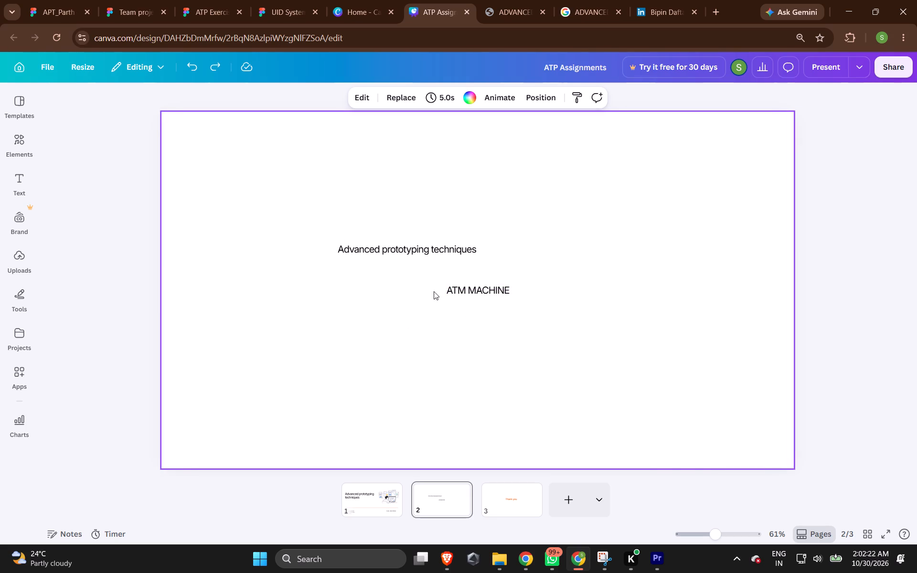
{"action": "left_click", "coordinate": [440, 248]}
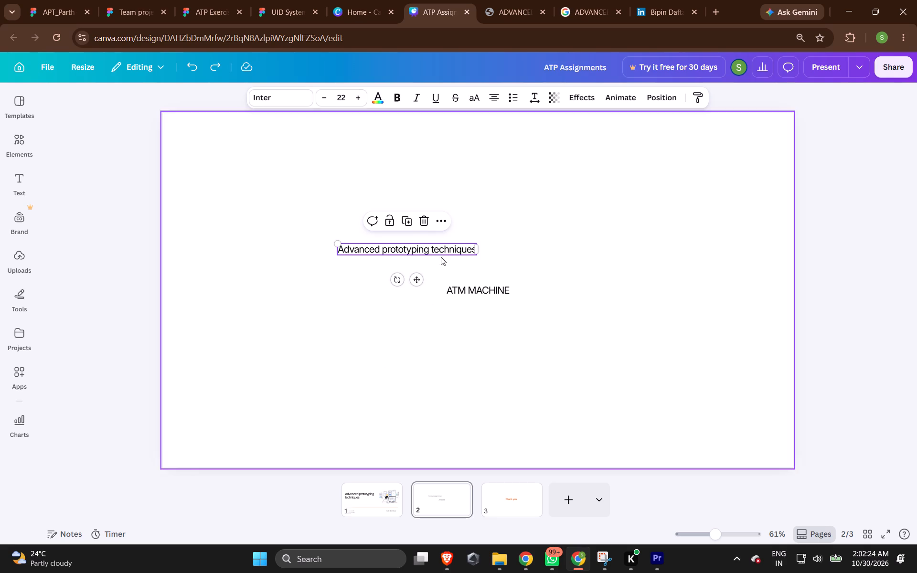
Change the heading "ATM MACHINE" on page 2 to read "ATM Machine".
{"action": "double_click", "coordinate": [490, 286]}
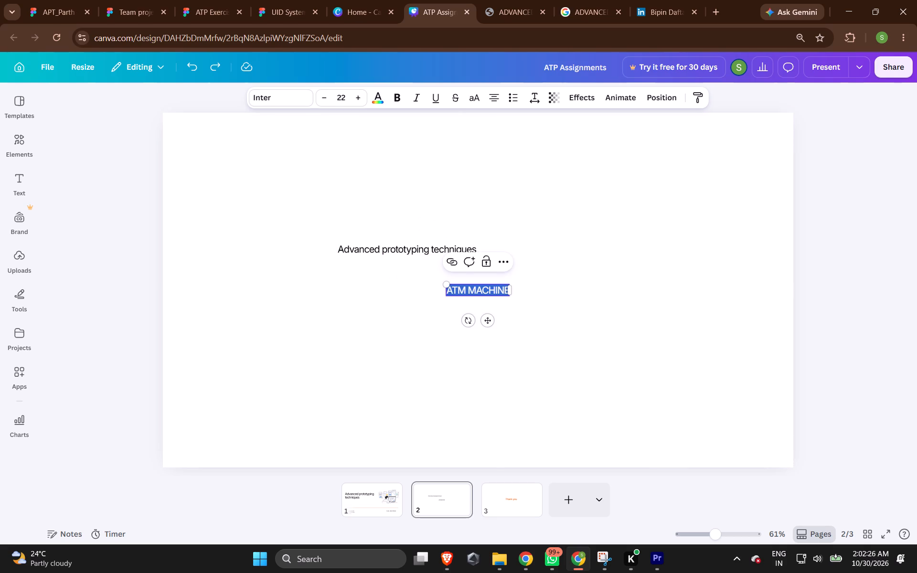
{"action": "left_click", "coordinate": [491, 286]}
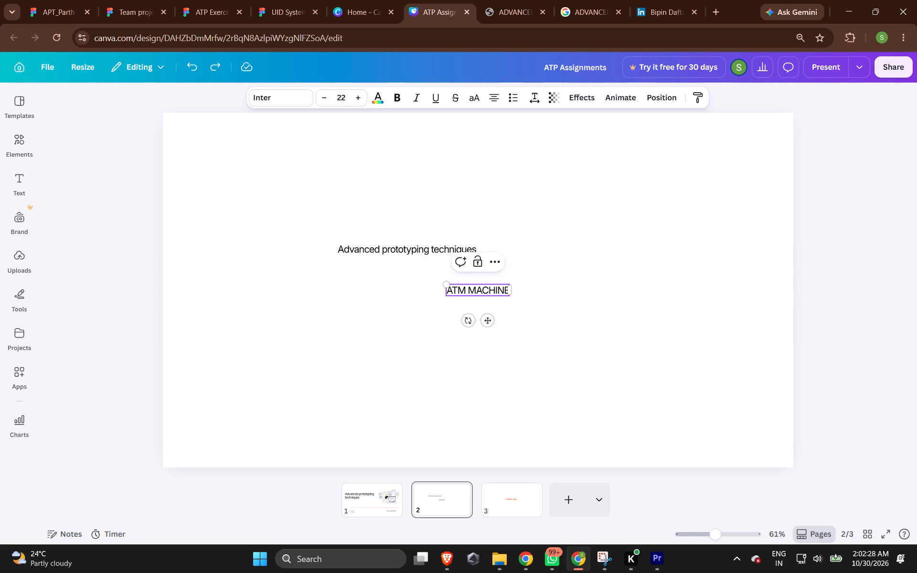
{"action": "left_click_drag", "start_coordinate": [470, 290], "coordinate": [508, 293]}
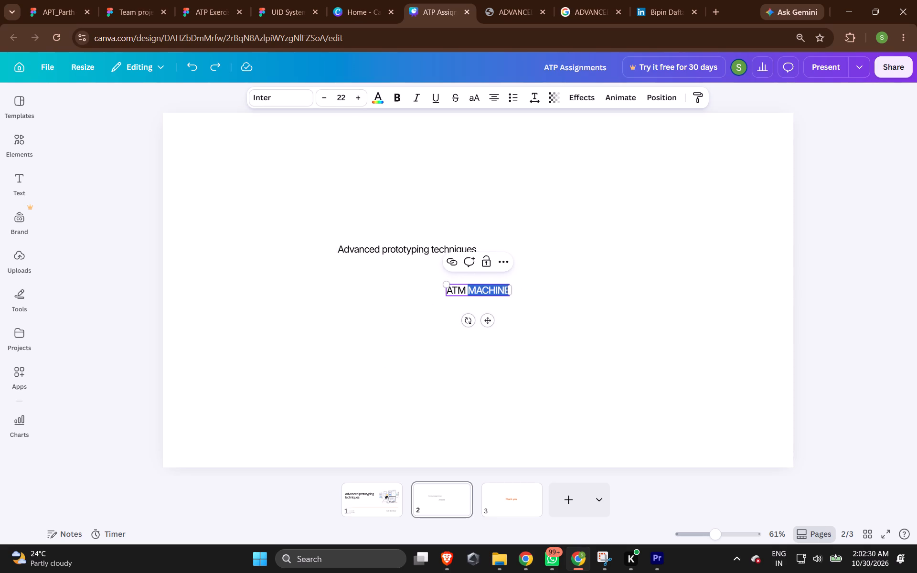
{"action": "type", "text": "Ma"}
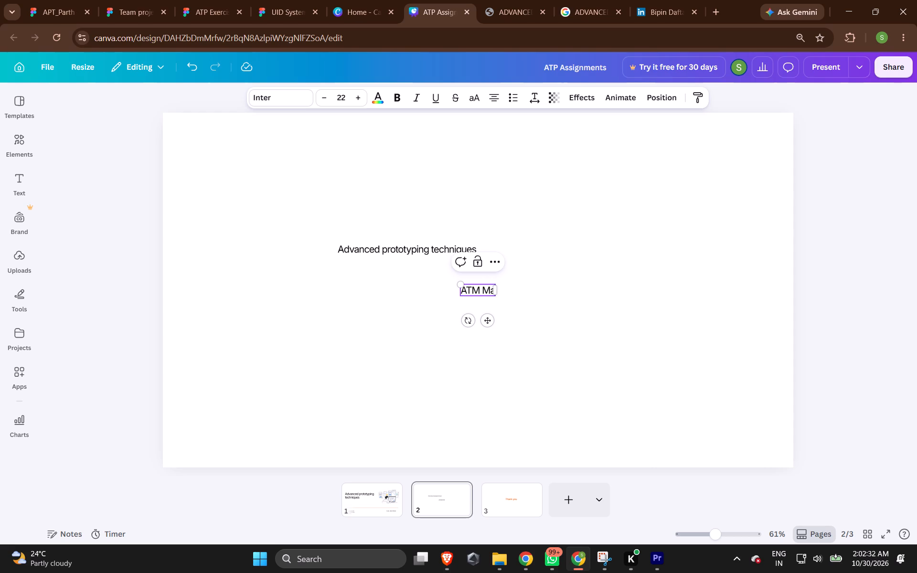
{"action": "type", "text": "chine"}
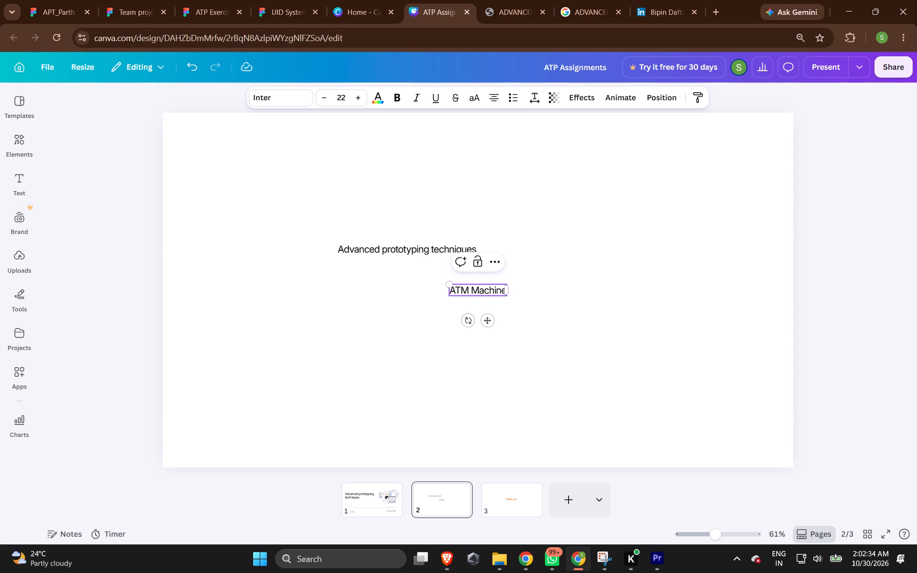
{"action": "left_click", "coordinate": [406, 333]}
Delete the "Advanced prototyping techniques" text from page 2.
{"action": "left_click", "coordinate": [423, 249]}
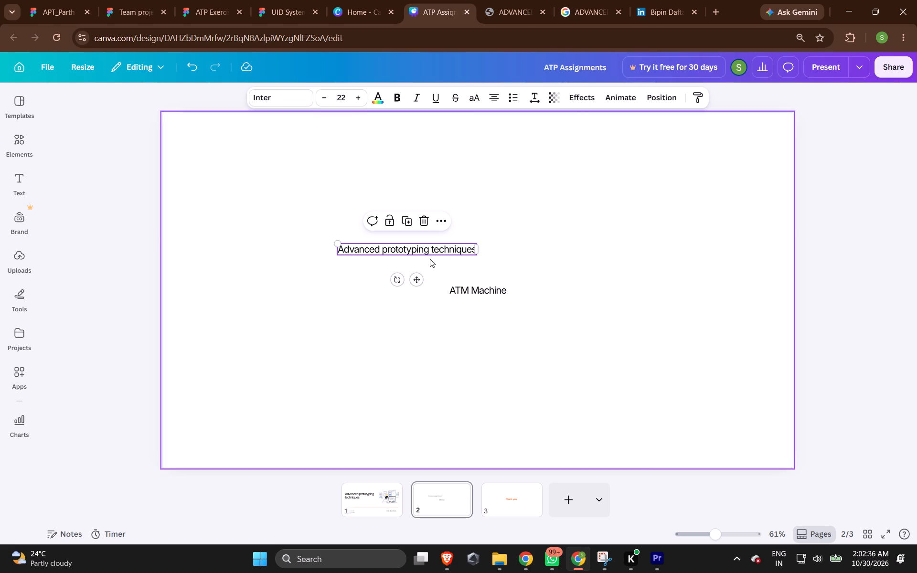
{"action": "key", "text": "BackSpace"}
Set the font size of the "ATM Machine" heading to 64.
{"action": "left_click", "coordinate": [483, 295]}
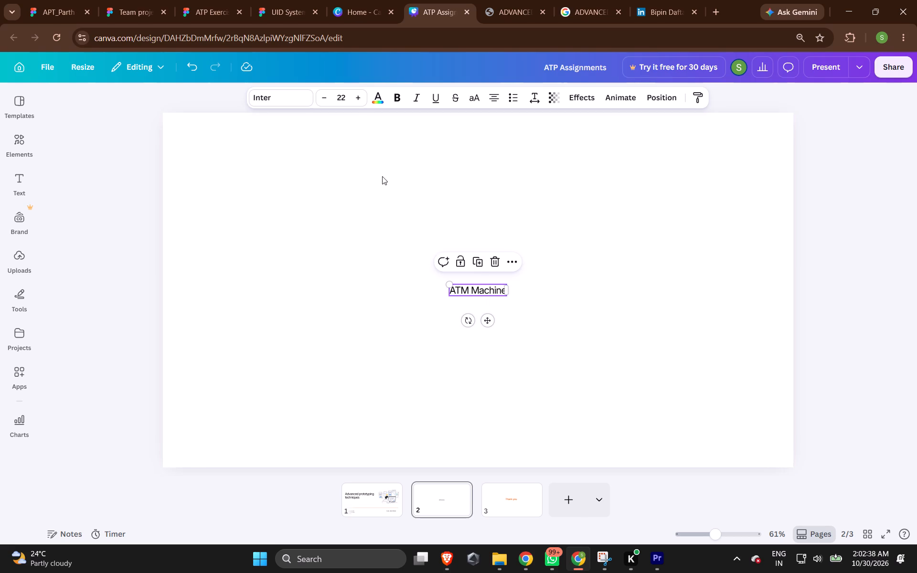
{"action": "left_click", "coordinate": [340, 99]}
{"action": "scroll", "coordinate": [337, 357], "scroll_direction": "down", "scroll_amount": 2}
{"action": "left_click", "coordinate": [331, 333]}
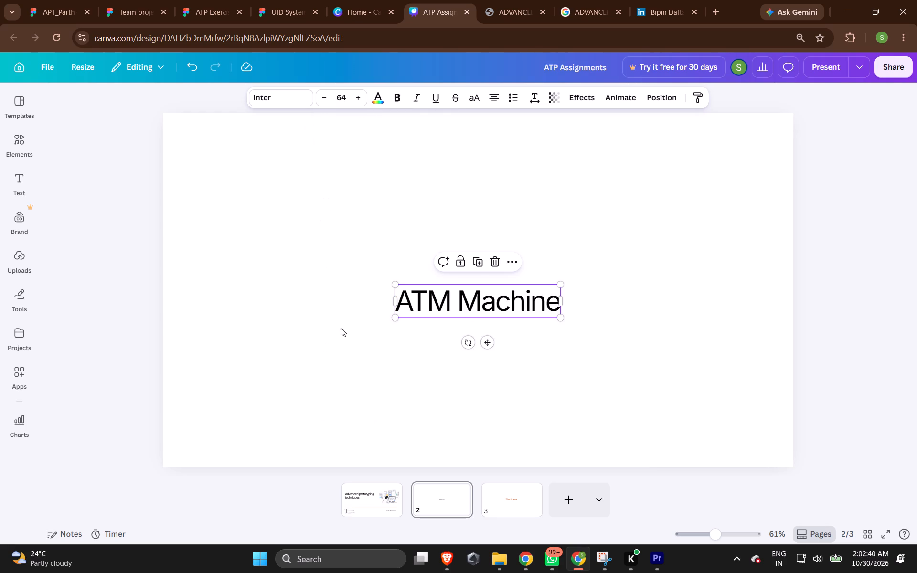
Move the "ATM Machine" heading to the upper-left corner of page 2, aligned with the page margins.
{"action": "left_click", "coordinate": [552, 344]}
{"action": "left_click_drag", "start_coordinate": [516, 304], "coordinate": [337, 193]}
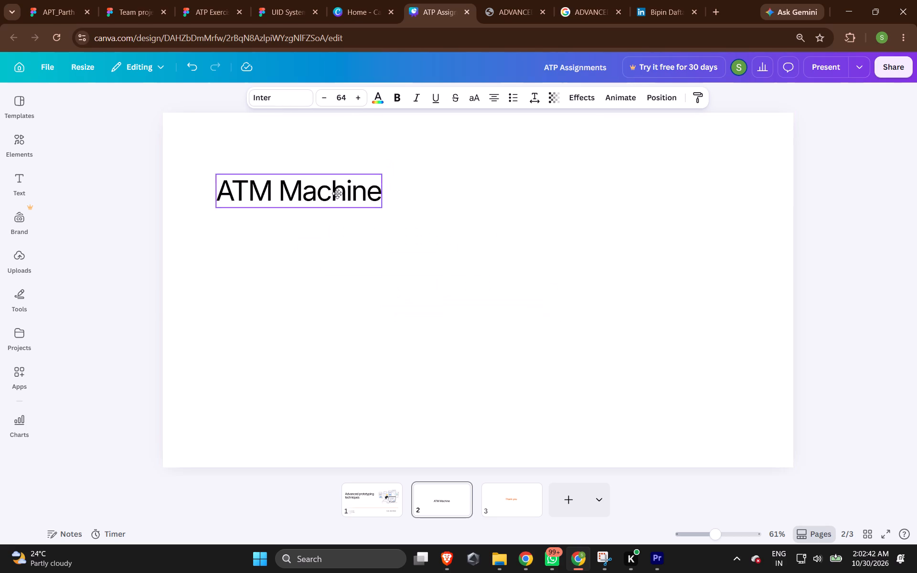
{"action": "left_click_drag", "start_coordinate": [337, 193], "coordinate": [324, 167]}
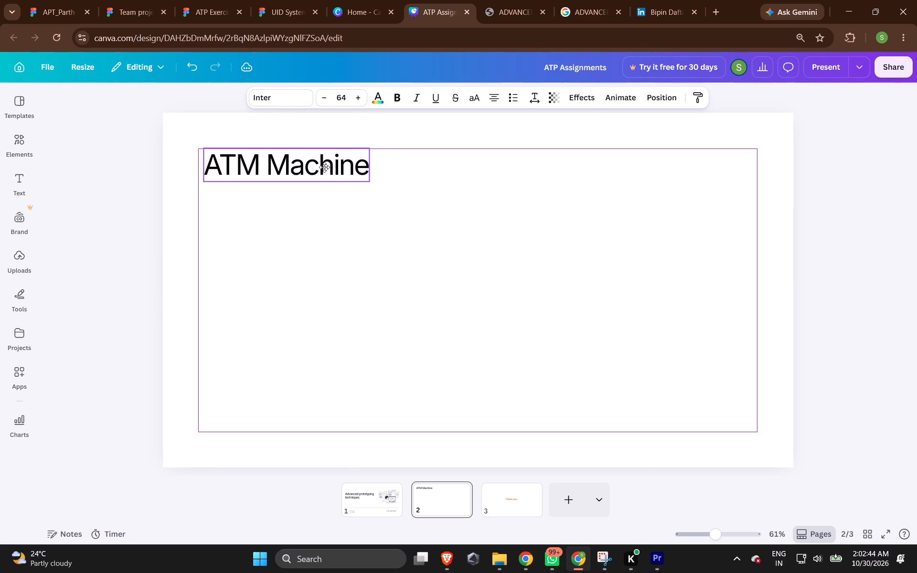
{"action": "left_click_drag", "start_coordinate": [324, 167], "coordinate": [319, 167]}
{"action": "left_click", "coordinate": [371, 214]}
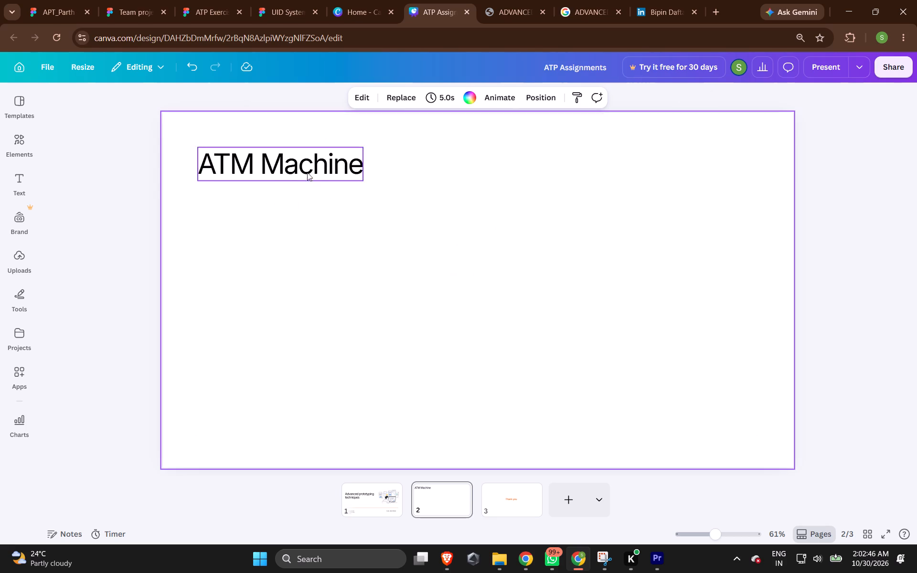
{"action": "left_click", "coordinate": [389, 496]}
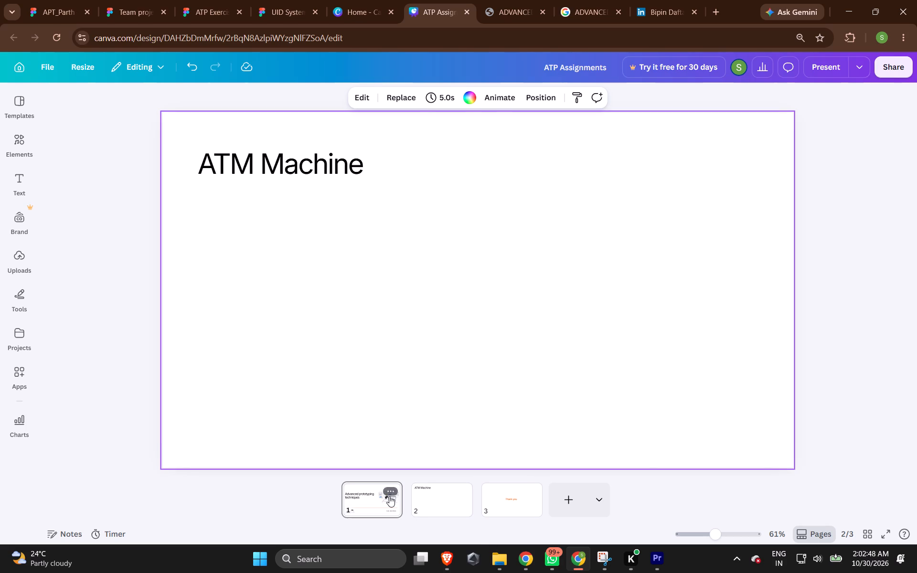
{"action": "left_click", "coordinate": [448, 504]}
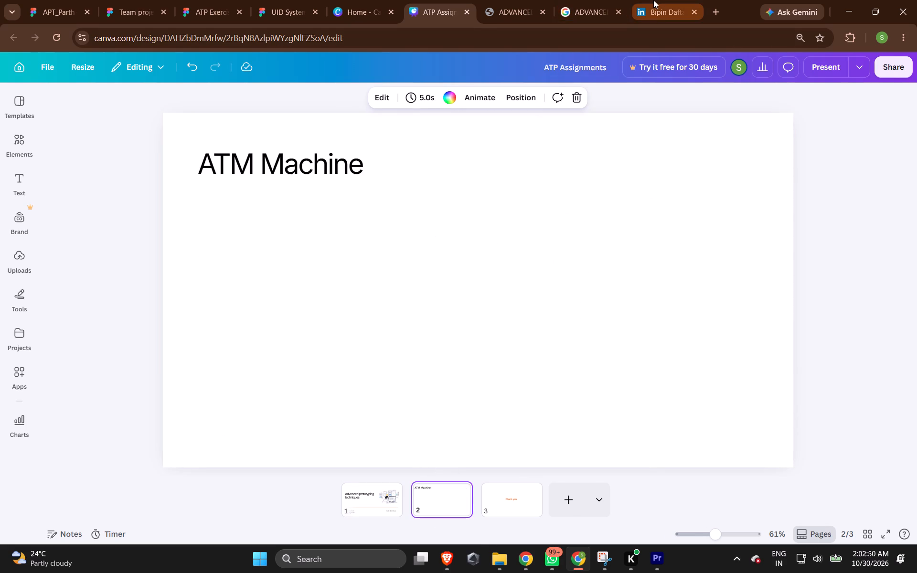
Close the Google search tab and copy the TASK heading, description and four touch points from page 2 of the PDF.
{"action": "left_click", "coordinate": [618, 9]}
{"action": "left_click", "coordinate": [504, 7]}
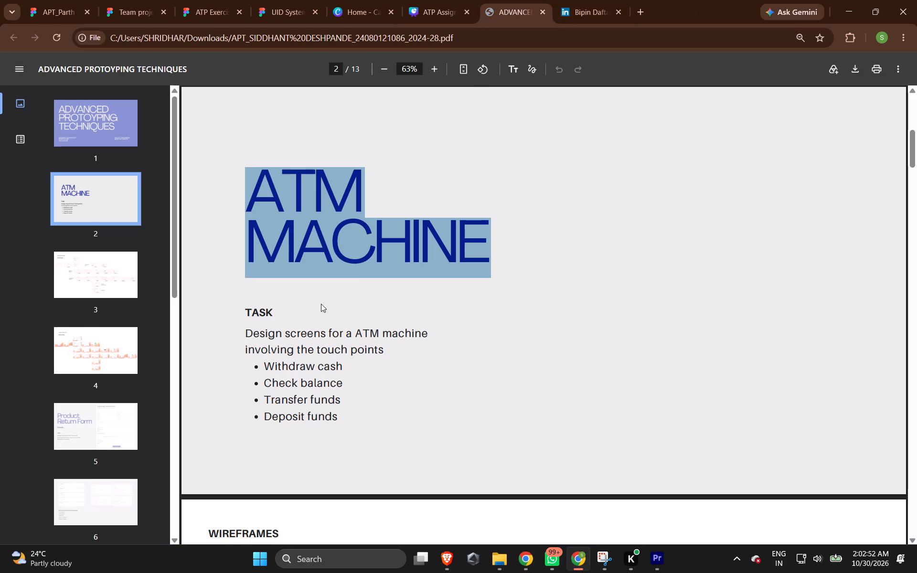
{"action": "left_click_drag", "start_coordinate": [248, 309], "coordinate": [372, 432]}
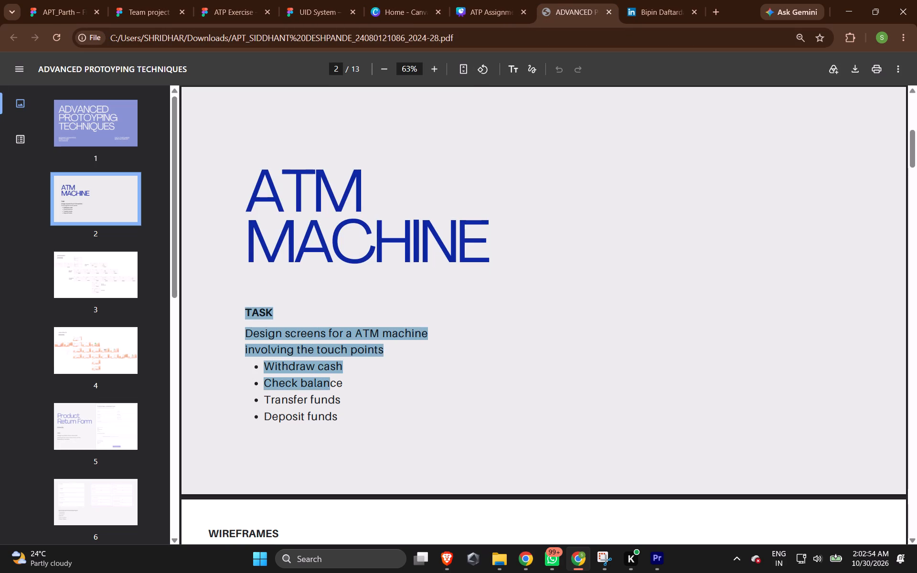
{"action": "left_click_drag", "start_coordinate": [372, 432], "coordinate": [339, 421]}
{"action": "key", "text": "ctrl+c"}
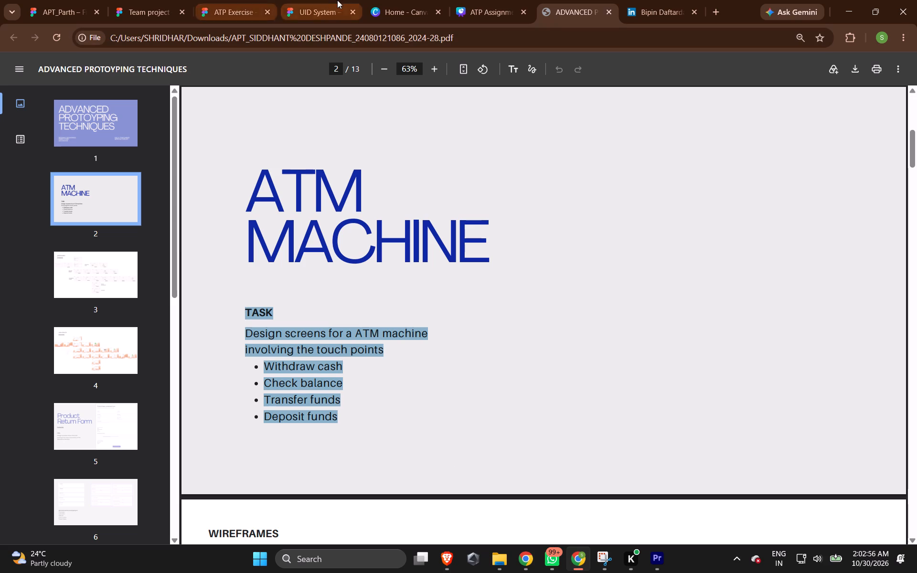
Paste the copied task text onto page 2 of the ATP Assignments deck and narrow its text box so it wraps.
{"action": "left_click", "coordinate": [475, 3]}
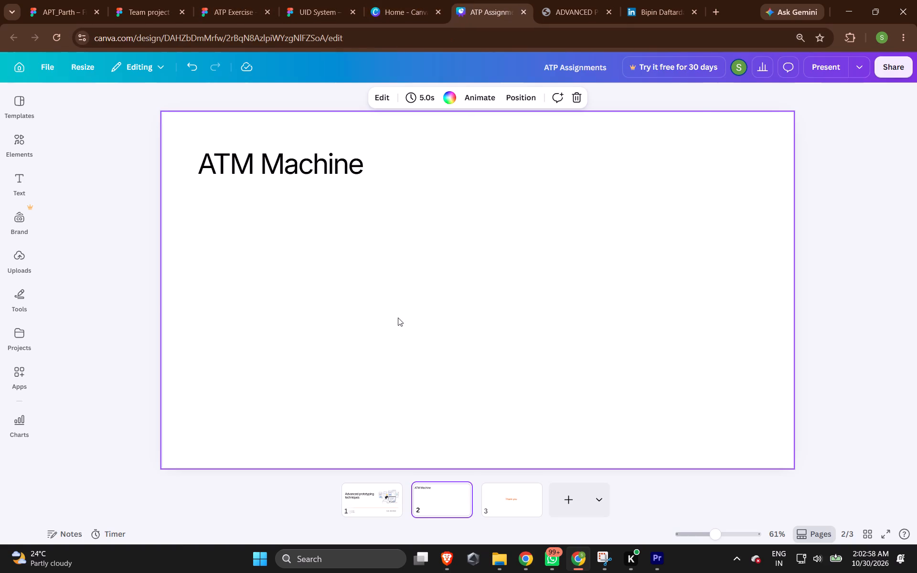
{"action": "key", "text": "ctrl+v"}
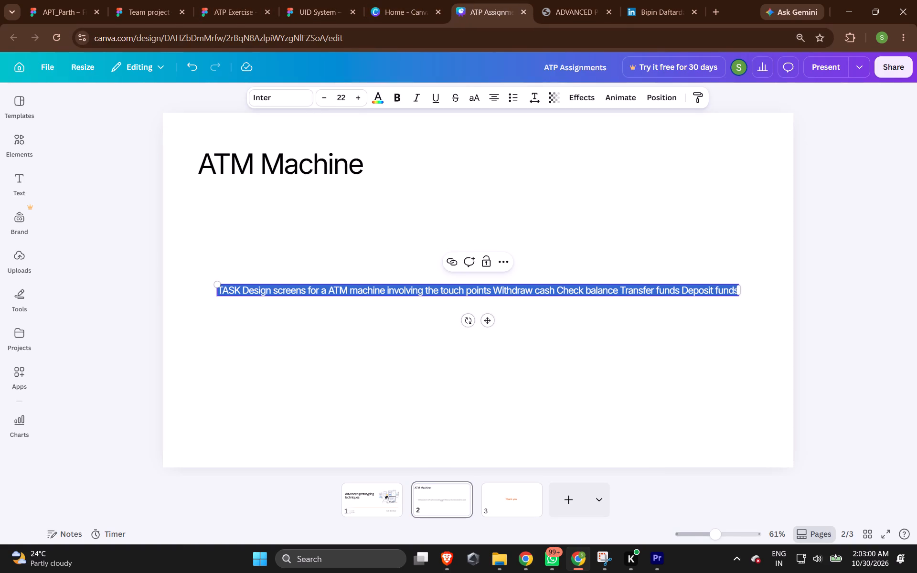
{"action": "left_click_drag", "start_coordinate": [738, 290], "coordinate": [435, 287]}
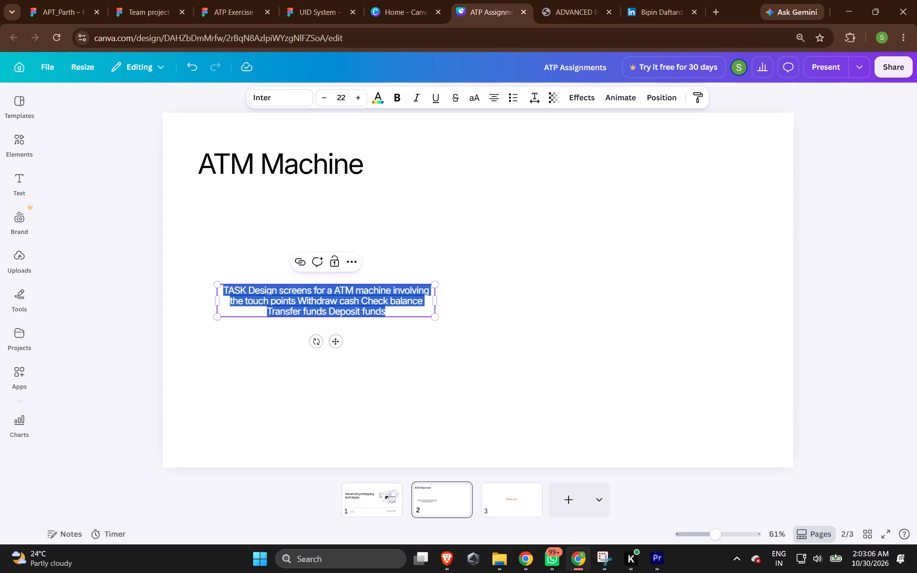
Start a new line at "Withdraw cash" and widen the text box so the task description fits on one line.
{"action": "left_click", "coordinate": [299, 301]}
{"action": "key", "text": "shift+Return"}
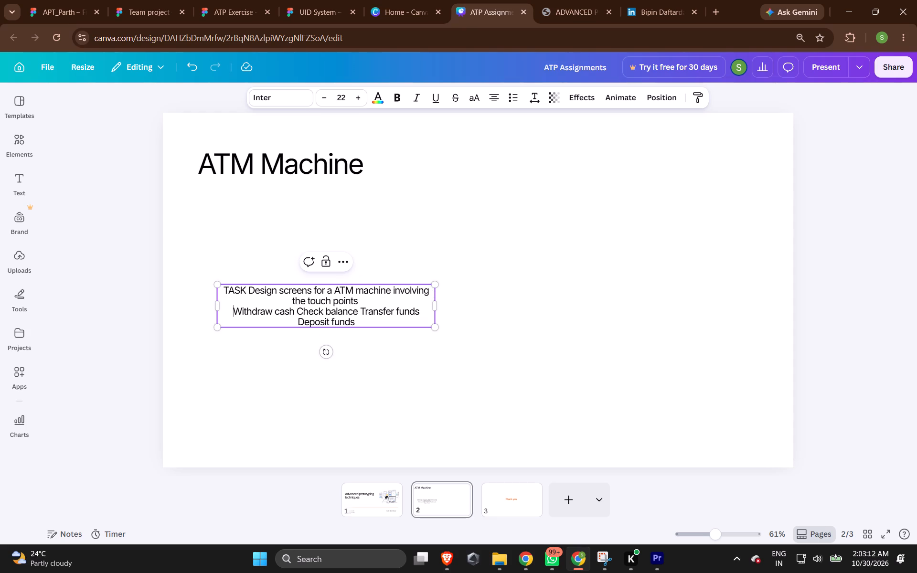
{"action": "left_click_drag", "start_coordinate": [436, 311], "coordinate": [527, 305]}
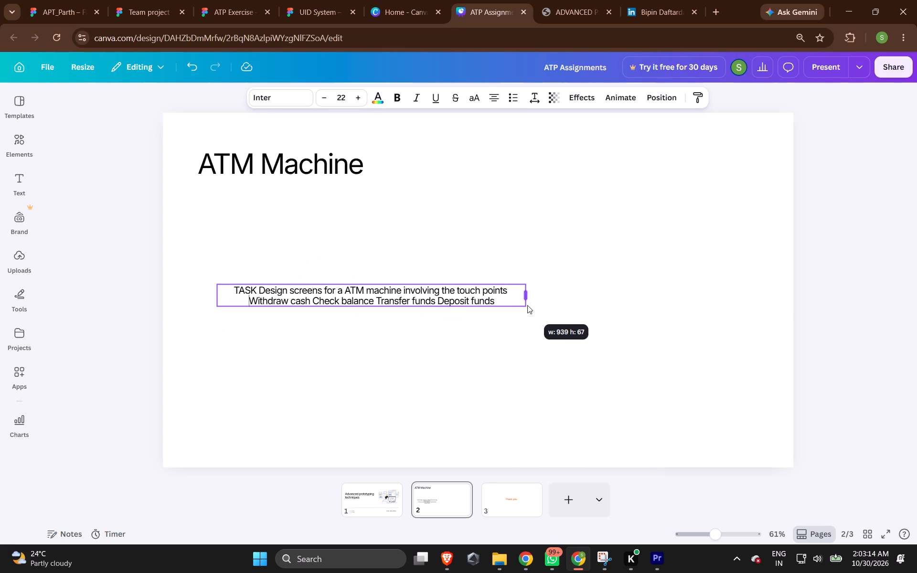
{"action": "left_click_drag", "start_coordinate": [527, 305], "coordinate": [511, 307]}
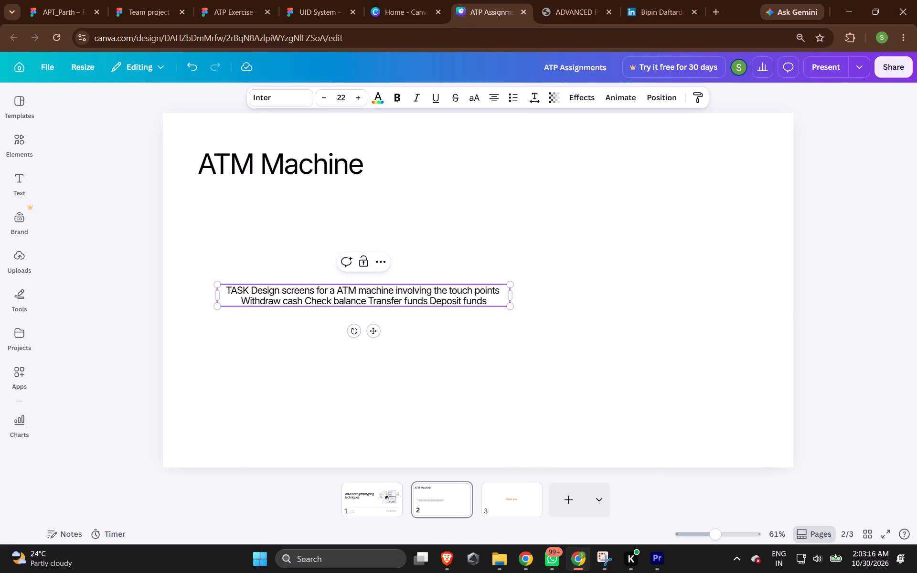
Break the touch points so that "Check balance", "Transfer funds" and "Deposit funds" each start on their own line.
{"action": "left_click", "coordinate": [305, 300]}
{"action": "key", "text": "shift+Return"}
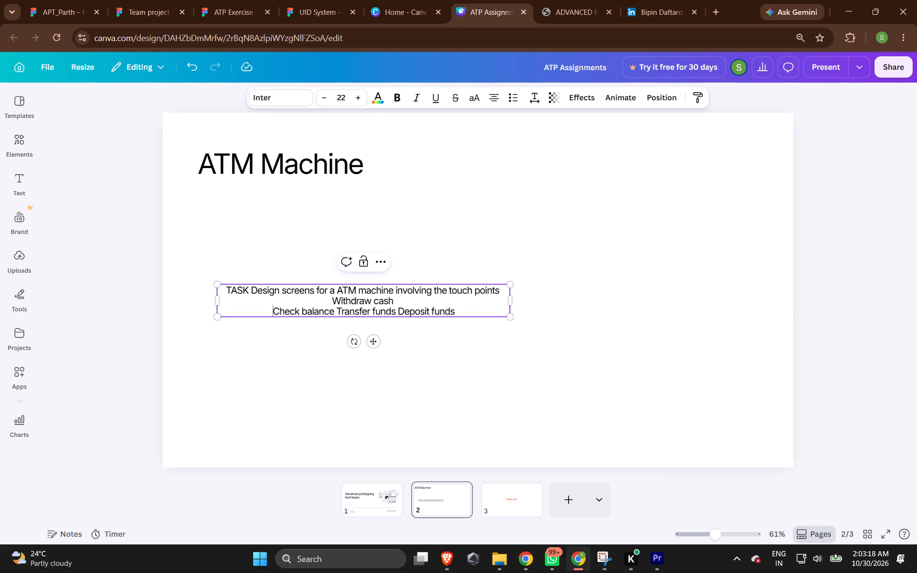
{"action": "left_click", "coordinate": [340, 311]}
{"action": "key", "text": "Left"}
{"action": "key", "text": "shift+Return"}
{"action": "left_click", "coordinate": [365, 316]}
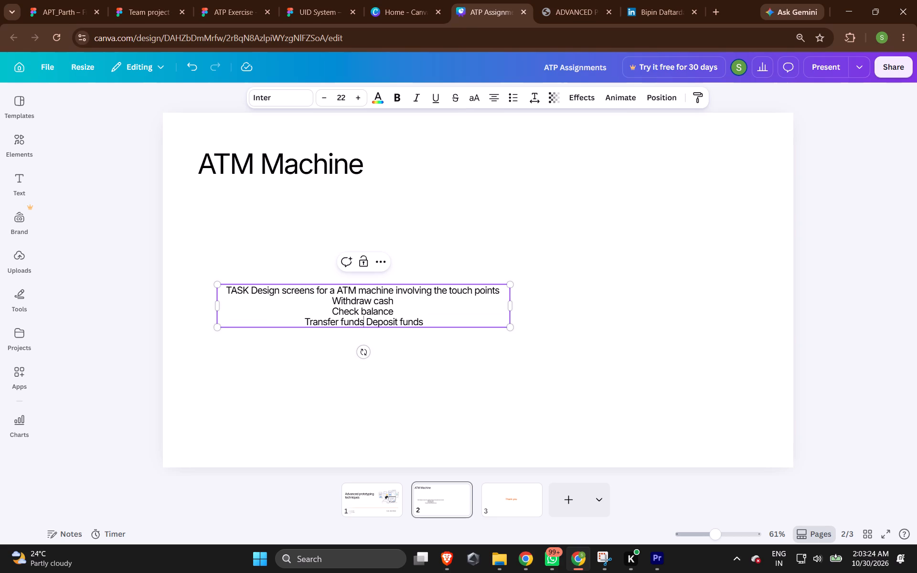
{"action": "key", "text": "Left"}
{"action": "key", "text": "Return"}
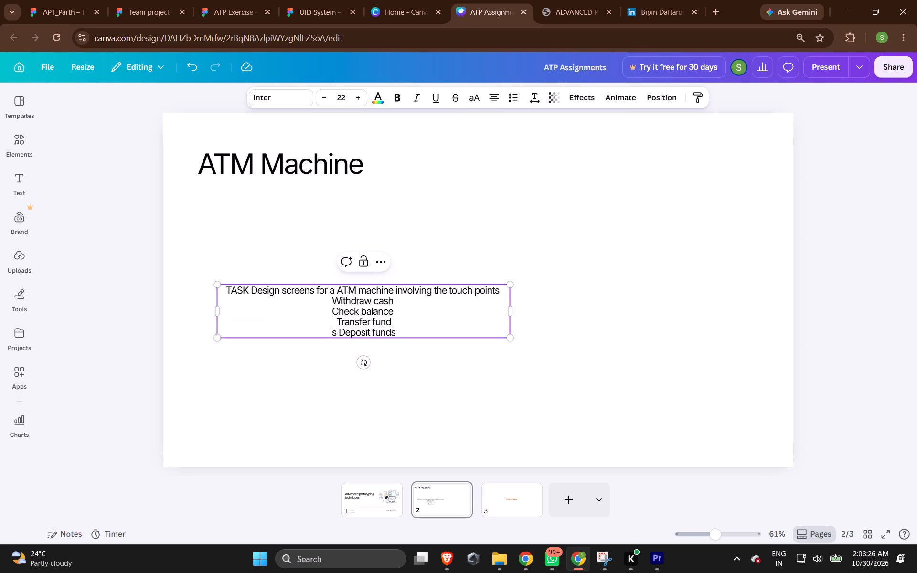
{"action": "key", "text": "BackSpace"}
{"action": "key", "text": "Right"}
{"action": "key", "text": "space"}
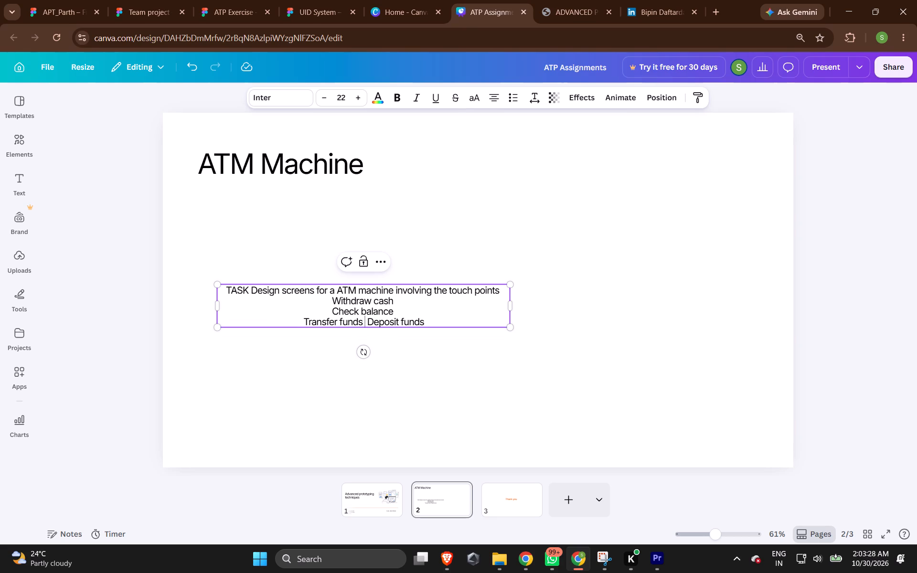
{"action": "key", "text": "BackSpace"}
{"action": "key", "text": "shift+Return"}
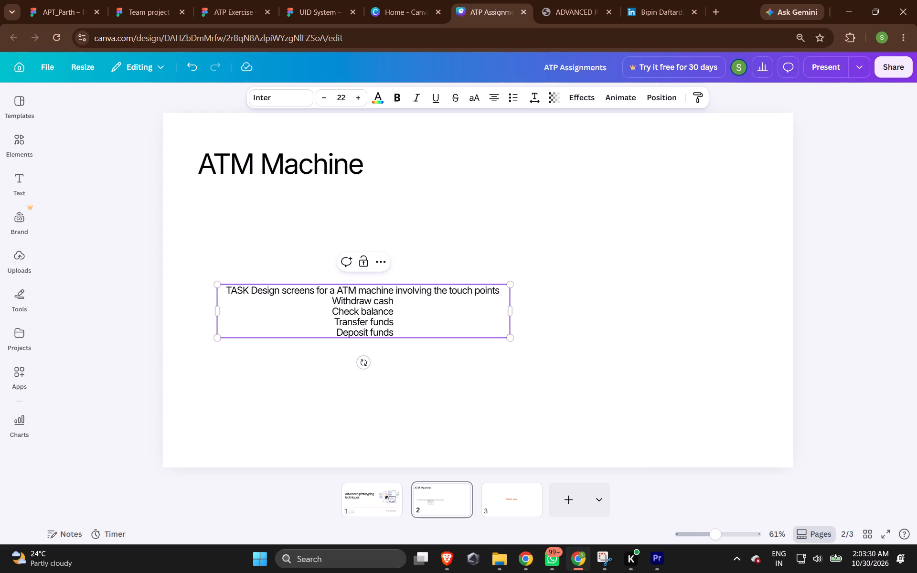
Left-align all lines of the task text.
{"action": "left_click", "coordinate": [493, 95]}
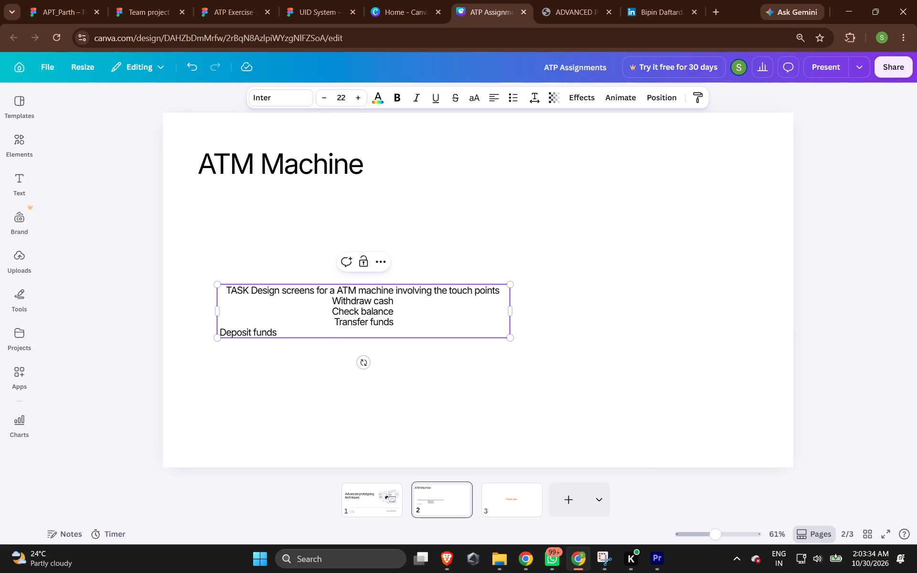
{"action": "key", "text": "ctrl+a"}
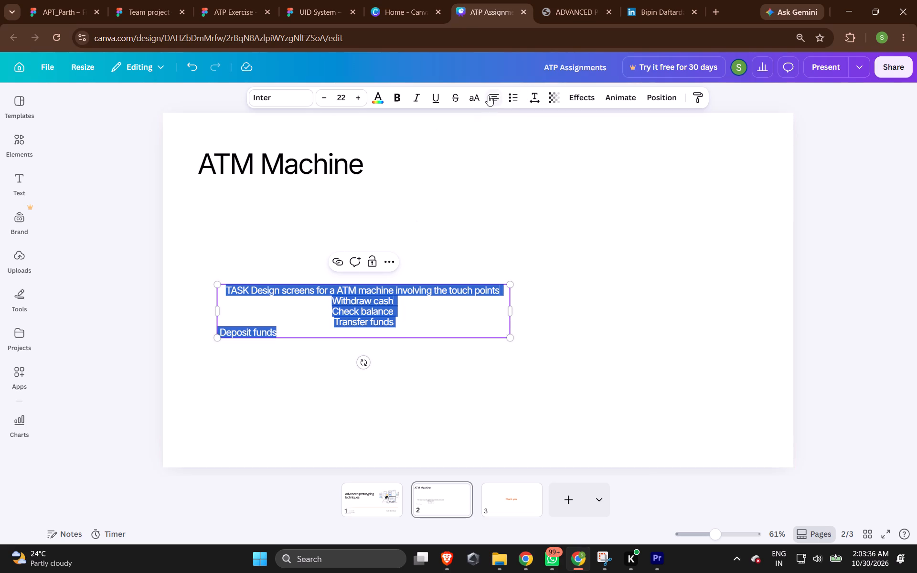
{"action": "left_click", "coordinate": [488, 95]}
{"action": "left_click", "coordinate": [498, 95]}
{"action": "left_click", "coordinate": [497, 95]}
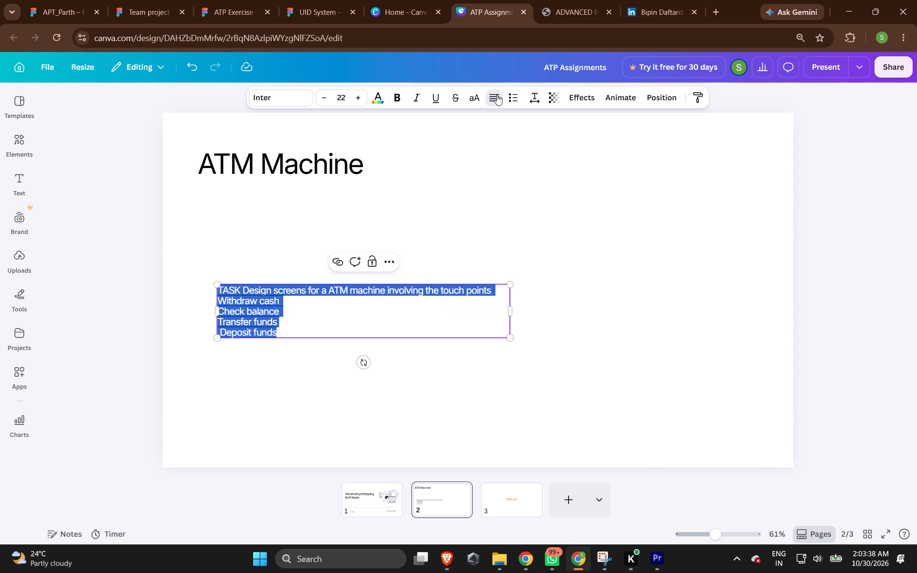
{"action": "left_click", "coordinate": [497, 176]}
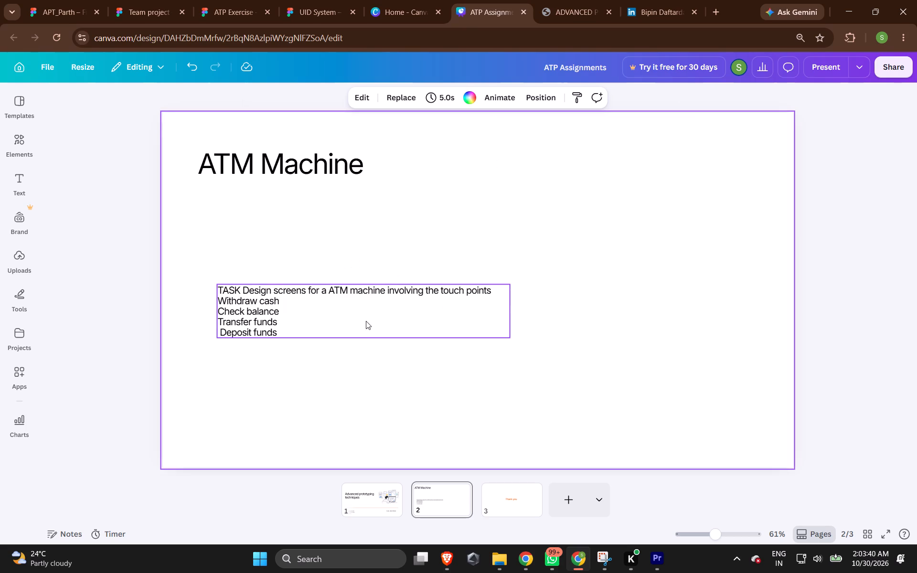
Move the "ATM Machine" heading slightly lower and bring the task text up closer beneath it.
{"action": "left_click_drag", "start_coordinate": [366, 314], "coordinate": [369, 323]}
{"action": "left_click_drag", "start_coordinate": [313, 169], "coordinate": [314, 178]}
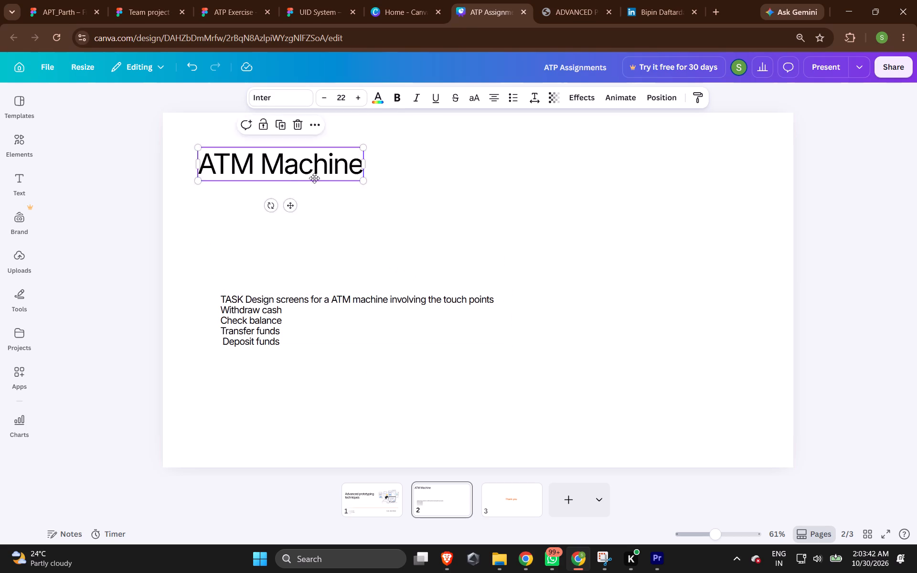
{"action": "left_click_drag", "start_coordinate": [314, 178], "coordinate": [315, 177]}
{"action": "left_click_drag", "start_coordinate": [366, 309], "coordinate": [334, 272]}
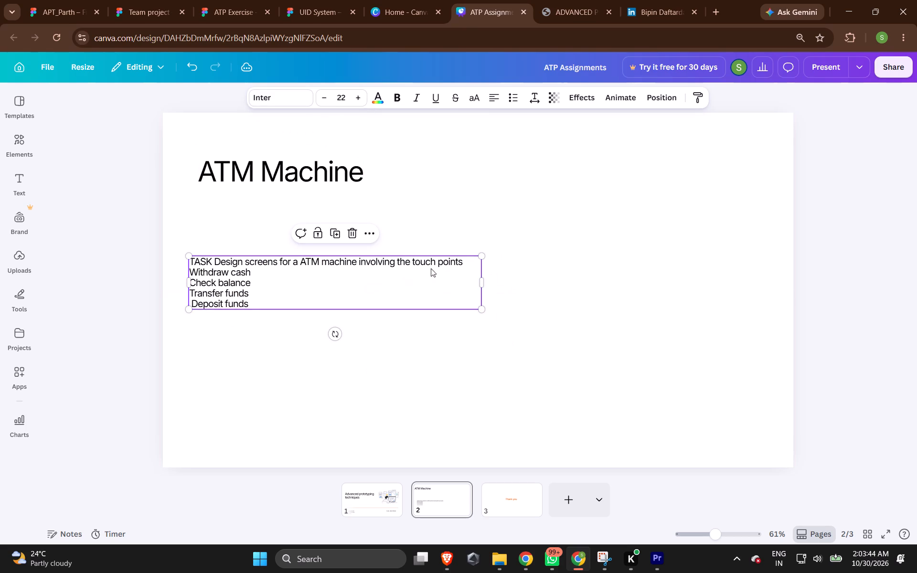
Insert a blank line between the task description and the list of touch points.
{"action": "double_click", "coordinate": [461, 263]}
{"action": "key", "text": "shift+Return"}
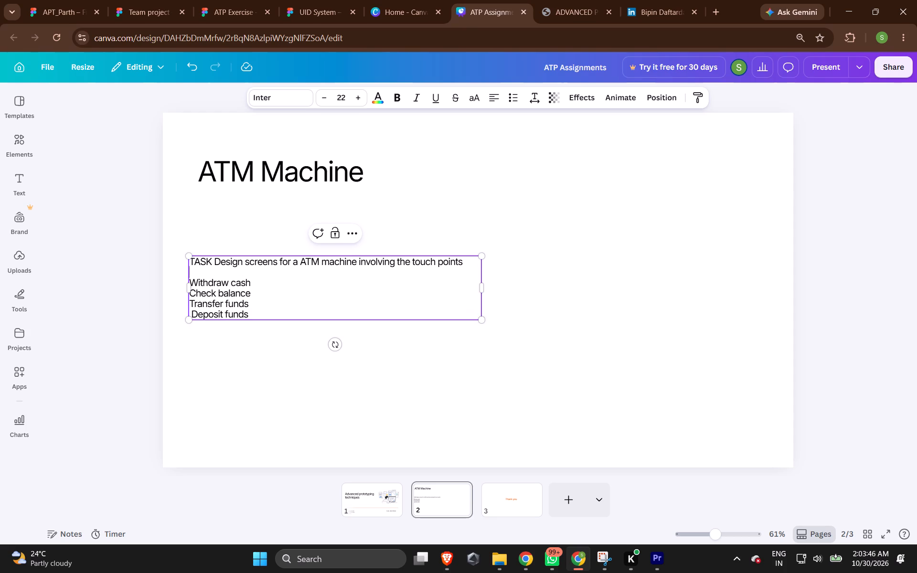
Move the task text box closer under the "ATM Machine" heading, lining up their left edges.
{"action": "left_click", "coordinate": [279, 354]}
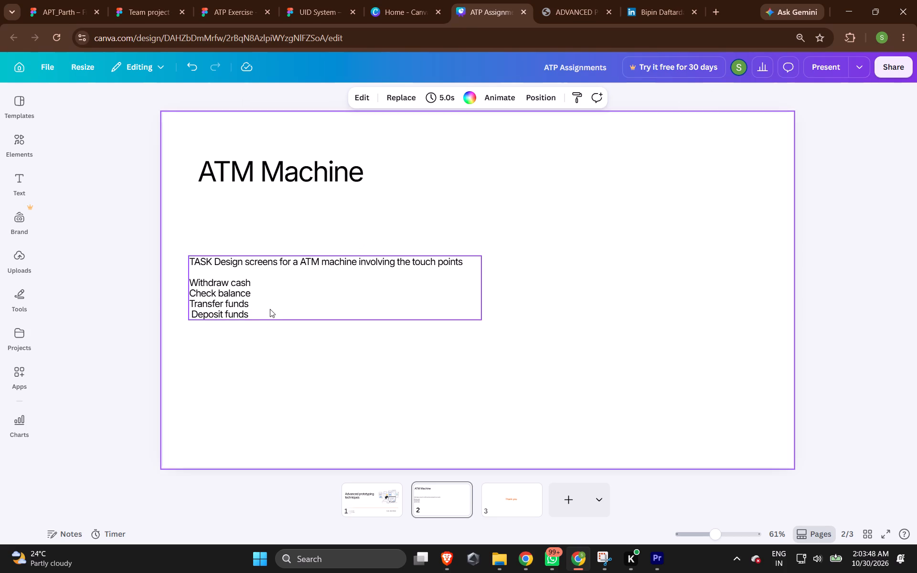
{"action": "left_click_drag", "start_coordinate": [265, 311], "coordinate": [274, 295]}
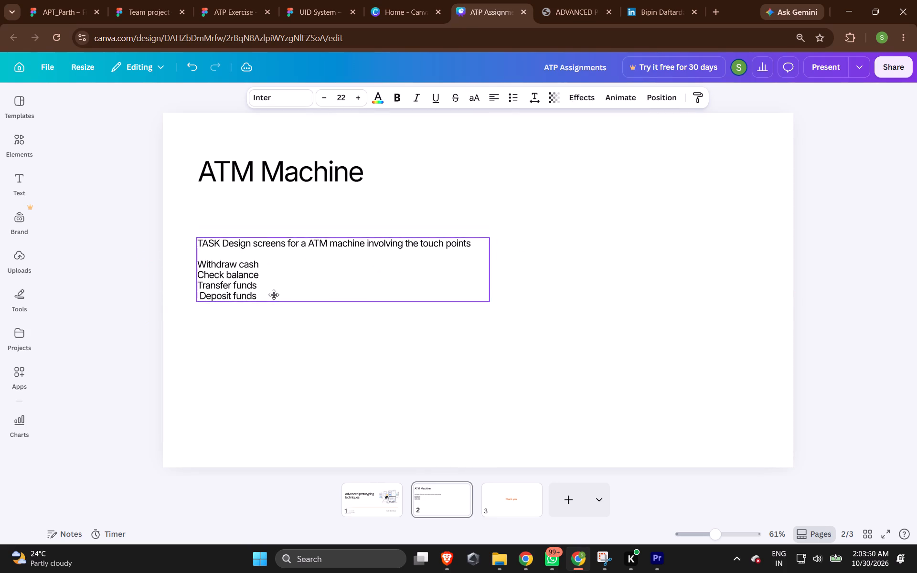
{"action": "left_click_drag", "start_coordinate": [274, 295], "coordinate": [272, 288]}
{"action": "double_click", "coordinate": [262, 292]}
{"action": "left_click", "coordinate": [286, 288]}
{"action": "left_click", "coordinate": [275, 374]}
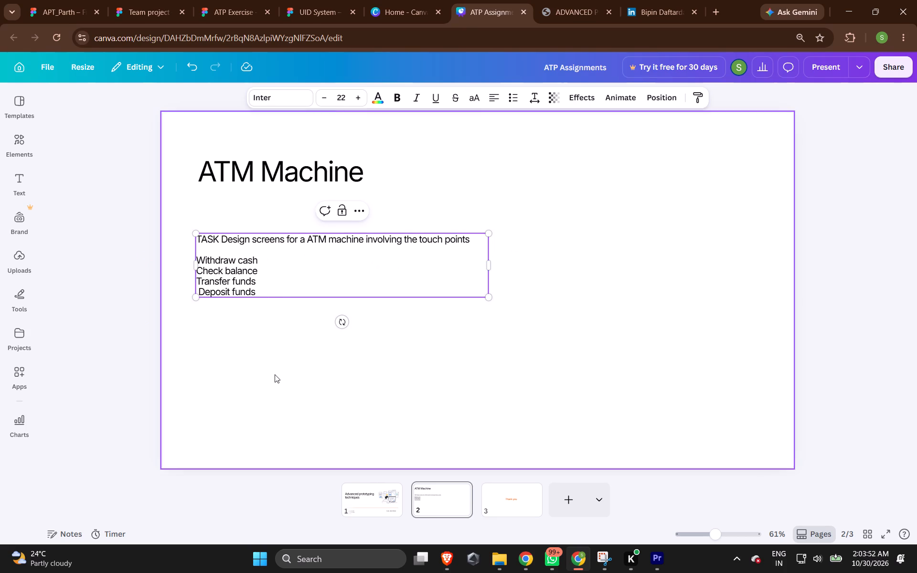
Set the letter spacing of the four touch points to -36 and increase their line spacing slightly.
{"action": "double_click", "coordinate": [219, 284]}
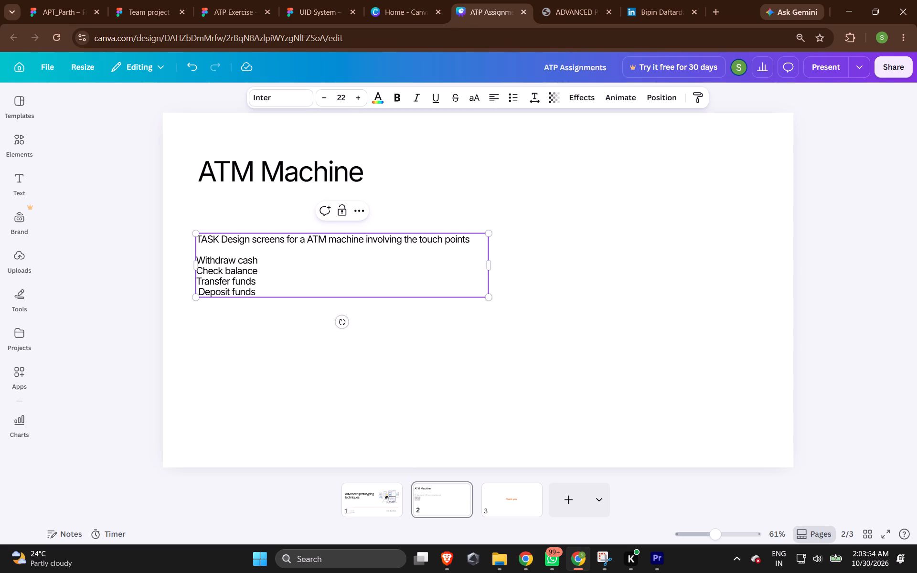
{"action": "left_click_drag", "start_coordinate": [256, 295], "coordinate": [191, 253]}
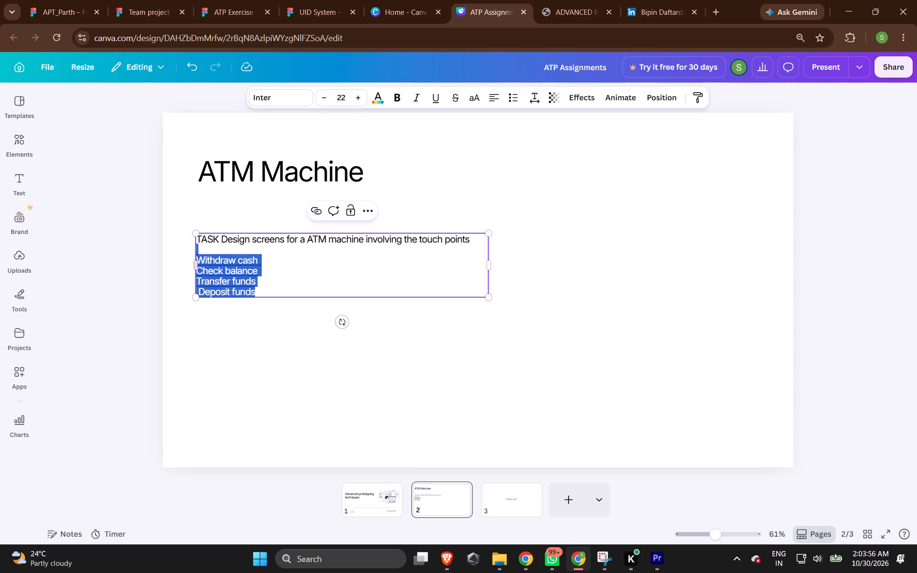
{"action": "left_click", "coordinate": [538, 100]}
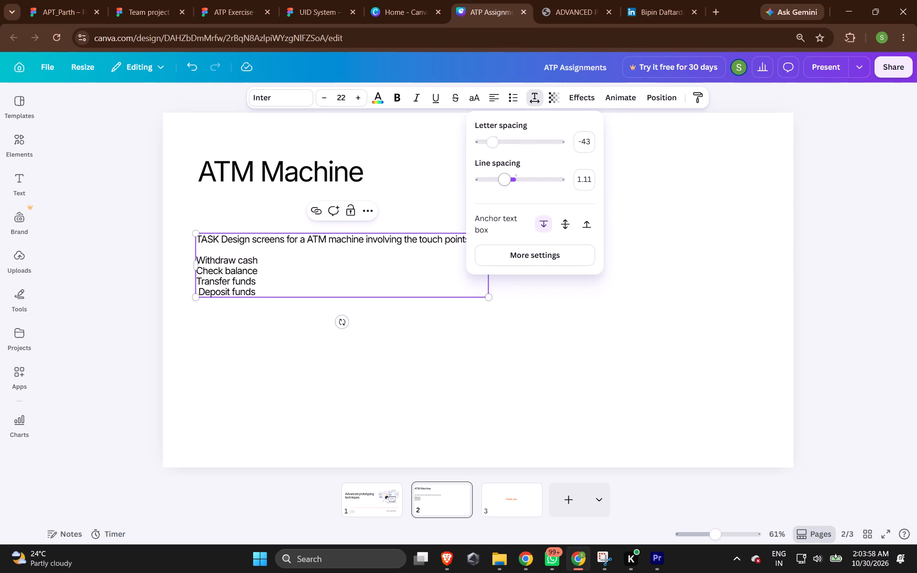
{"action": "left_click_drag", "start_coordinate": [493, 142], "coordinate": [498, 141]}
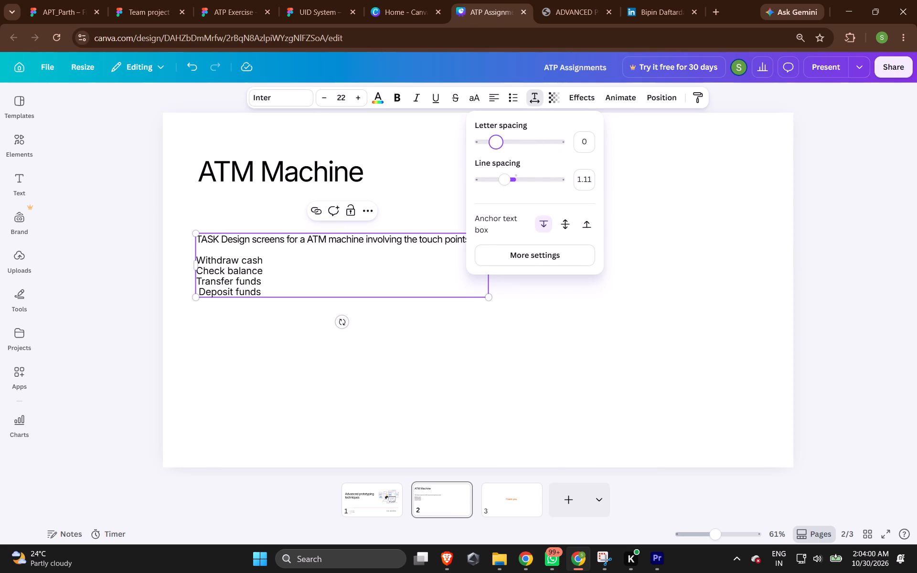
{"action": "key", "text": "ctrl+z"}
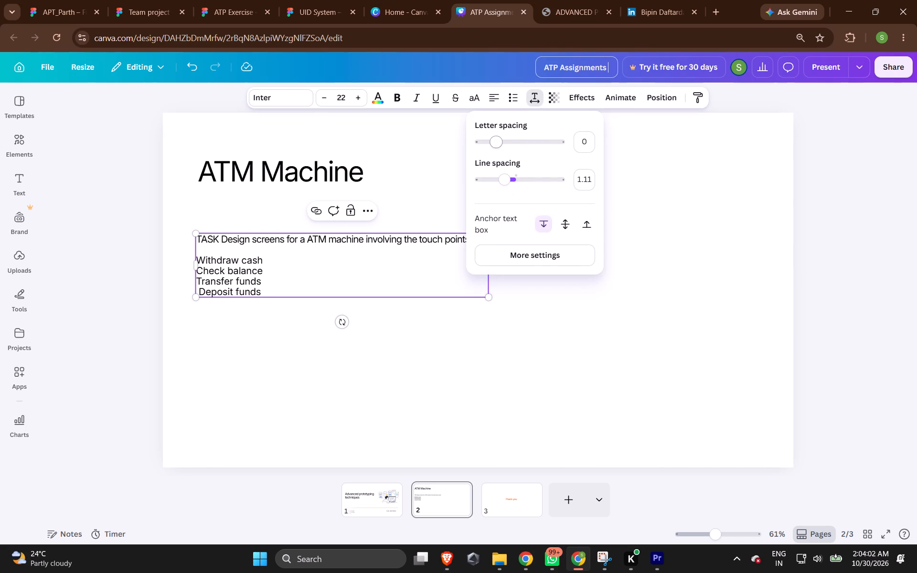
{"action": "left_click_drag", "start_coordinate": [498, 141], "coordinate": [492, 142]}
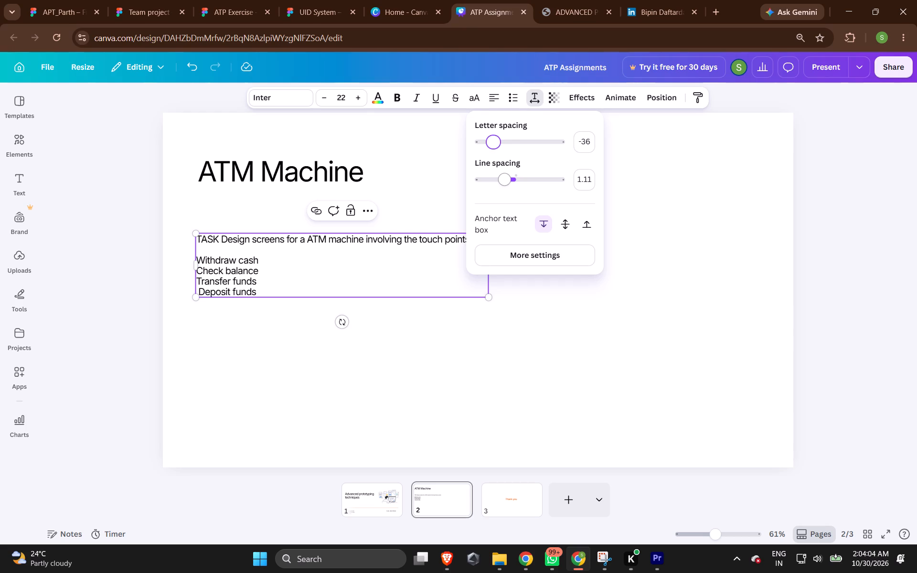
{"action": "left_click_drag", "start_coordinate": [506, 185], "coordinate": [512, 183]}
{"action": "left_click", "coordinate": [437, 363]}
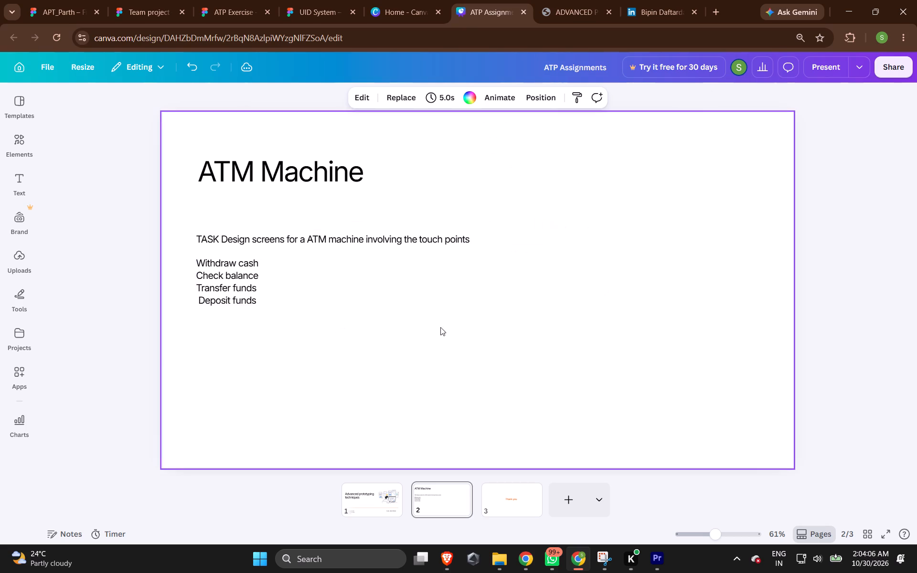
{"action": "left_click", "coordinate": [395, 369]}
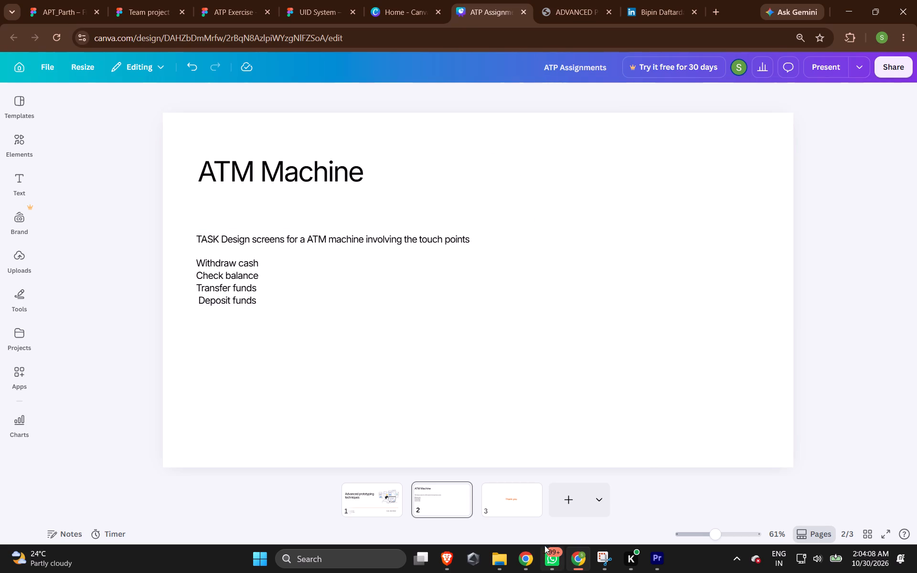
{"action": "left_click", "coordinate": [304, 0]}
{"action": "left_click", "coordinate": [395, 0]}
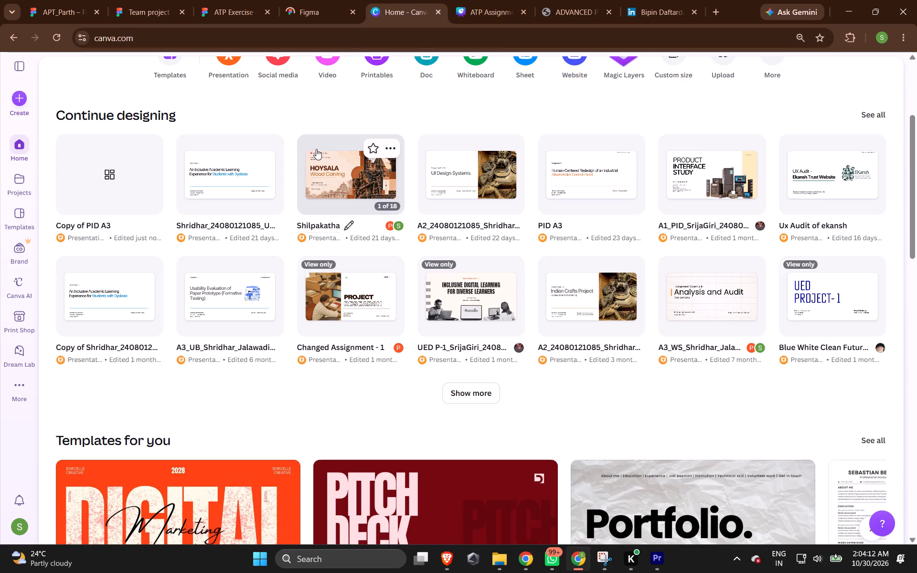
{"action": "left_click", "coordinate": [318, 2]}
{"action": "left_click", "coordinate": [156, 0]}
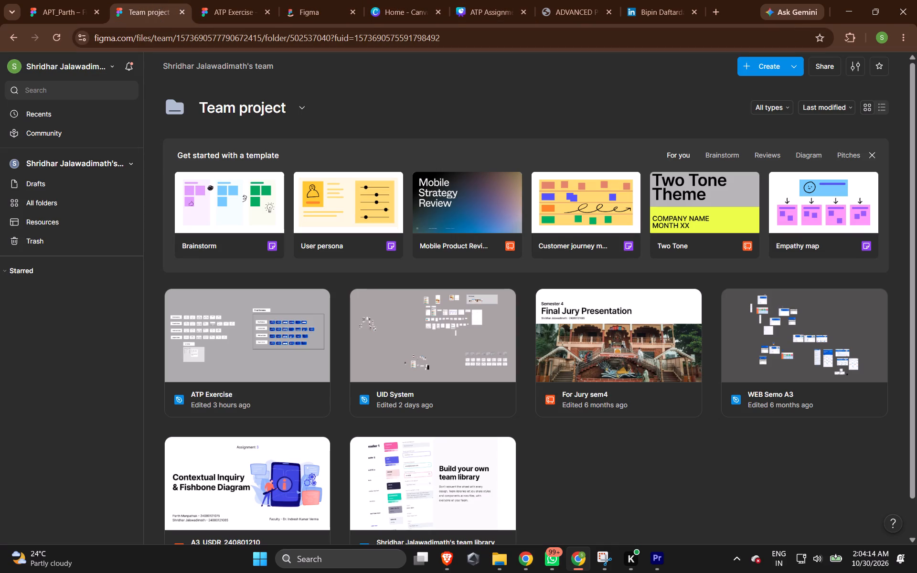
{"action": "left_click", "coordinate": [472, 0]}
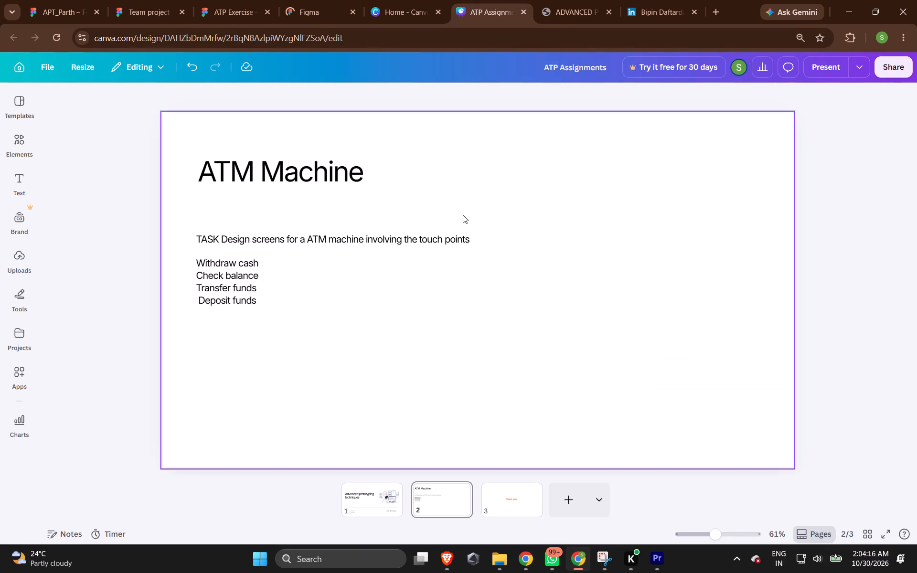
Check the ATM Machine page in the reference PDF and move the task text box lower, left-aligned with the "ATM Machine" heading.
{"action": "left_click", "coordinate": [569, 3]}
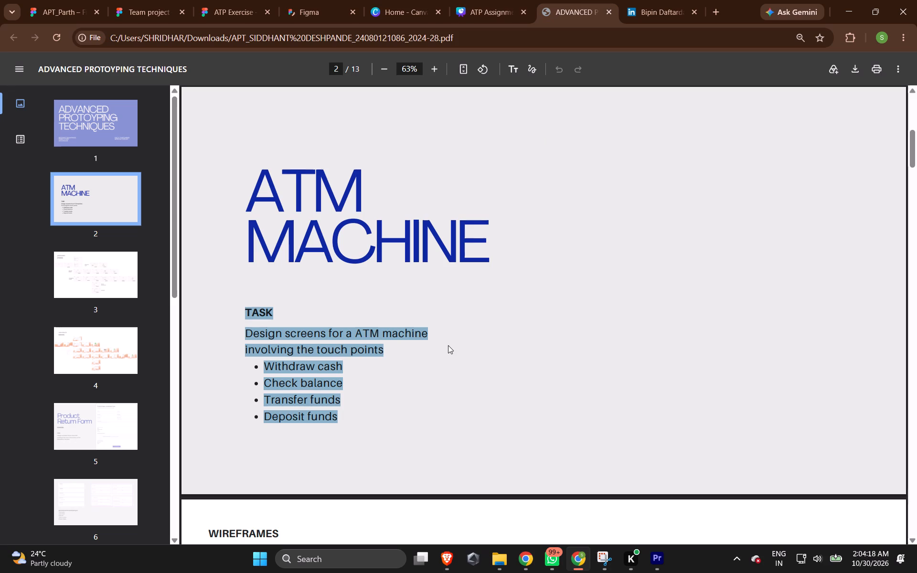
{"action": "left_click", "coordinate": [448, 345]}
{"action": "scroll", "coordinate": [442, 326], "scroll_direction": "down", "scroll_amount": 5}
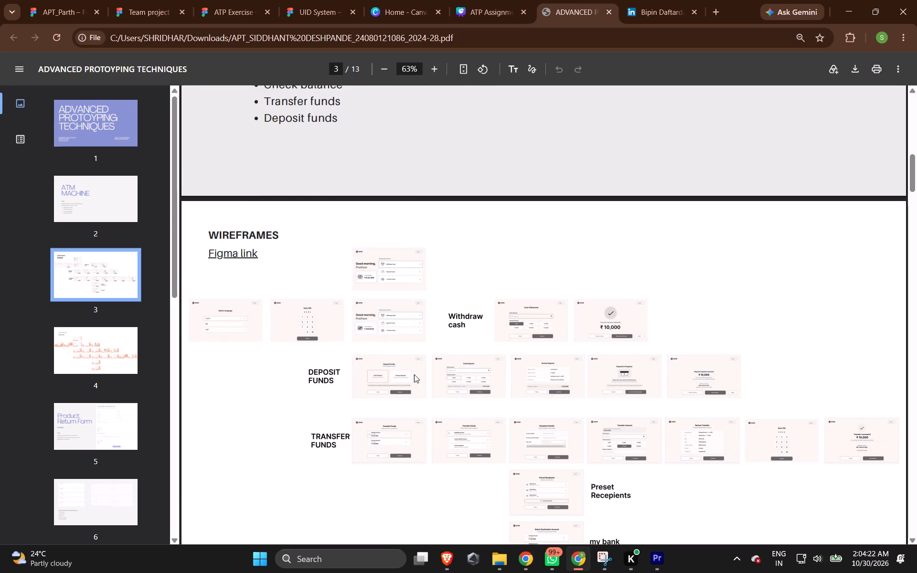
{"action": "scroll", "coordinate": [447, 299], "scroll_direction": "up", "scroll_amount": 5}
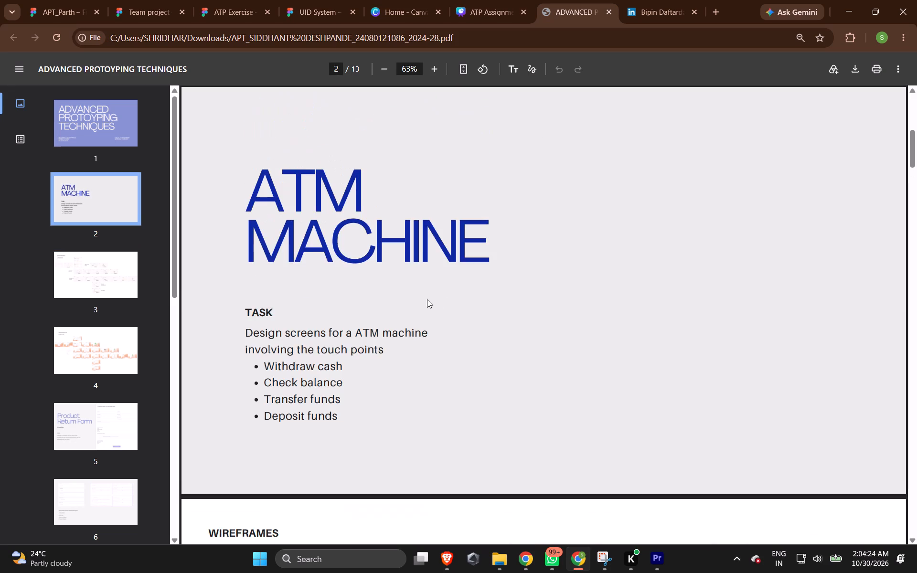
{"action": "scroll", "coordinate": [427, 299], "scroll_direction": "up", "scroll_amount": 1}
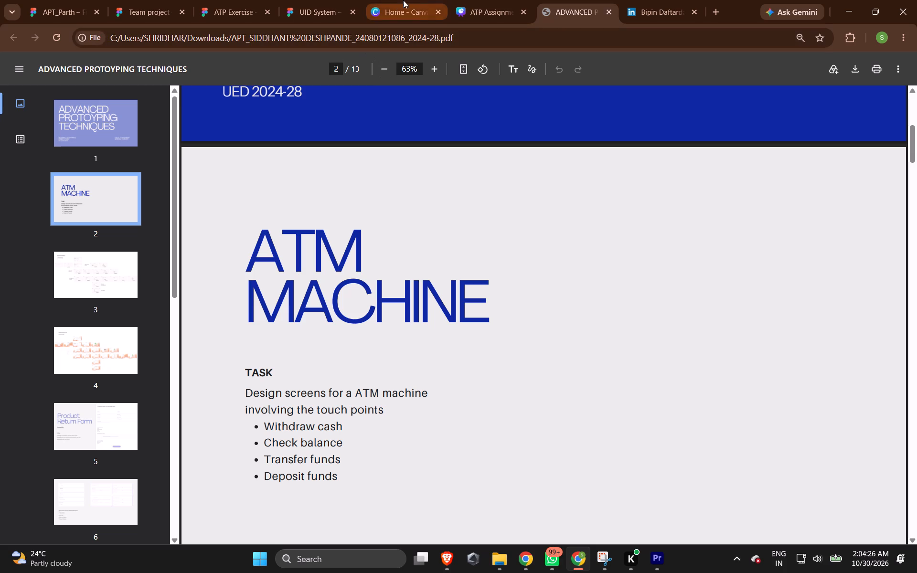
{"action": "left_click", "coordinate": [472, 0]}
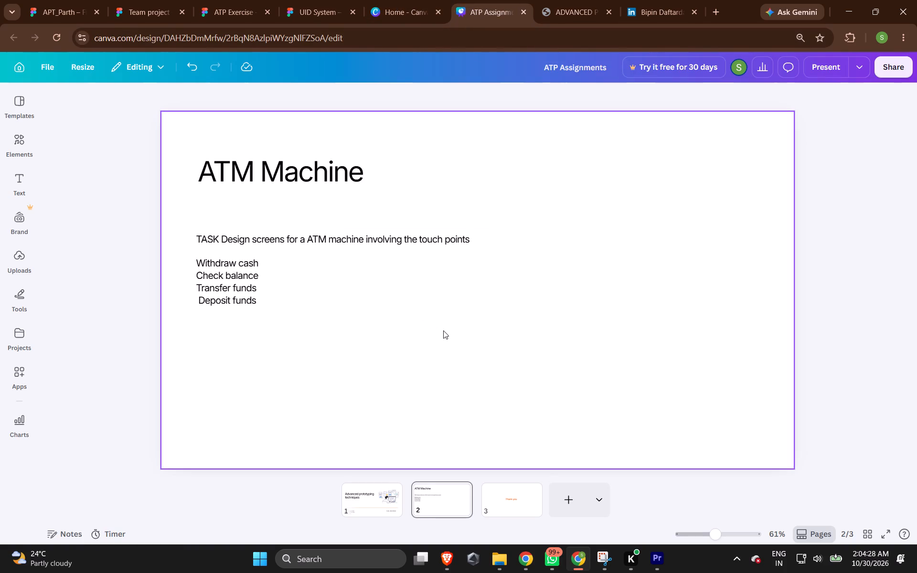
{"action": "left_click_drag", "start_coordinate": [365, 241], "coordinate": [385, 269]}
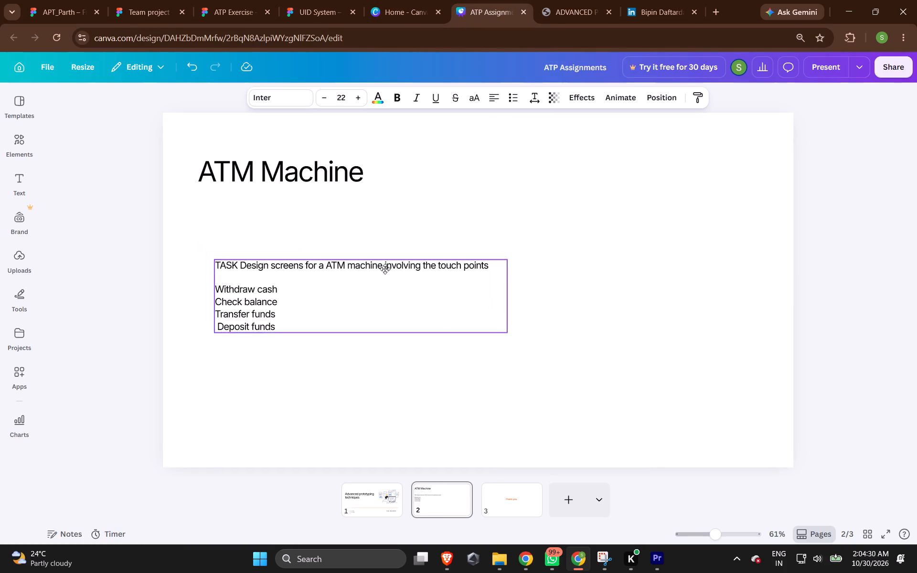
{"action": "left_click_drag", "start_coordinate": [385, 269], "coordinate": [366, 261]}
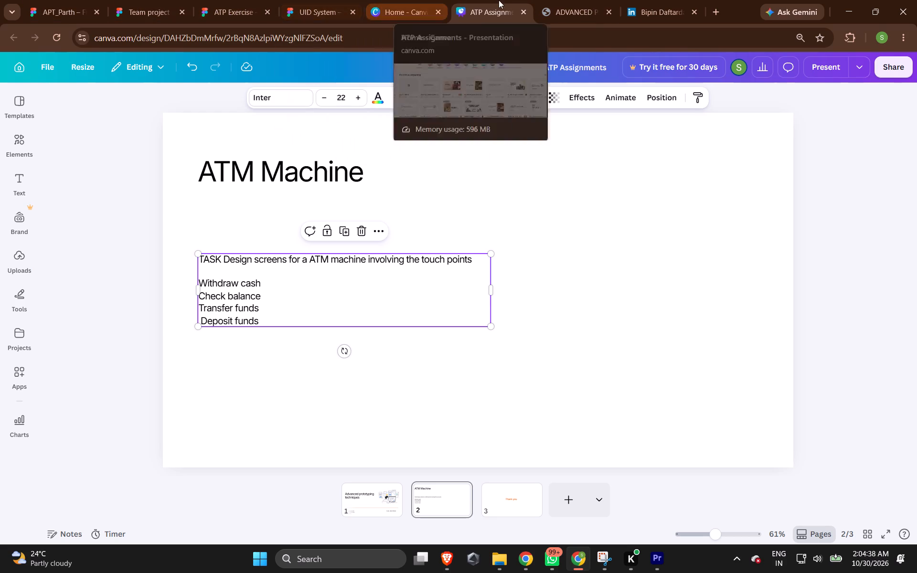
Search for figma in a new browser tab and open the ATP Exercise design file from the recent files.
{"action": "left_click", "coordinate": [715, 10]}
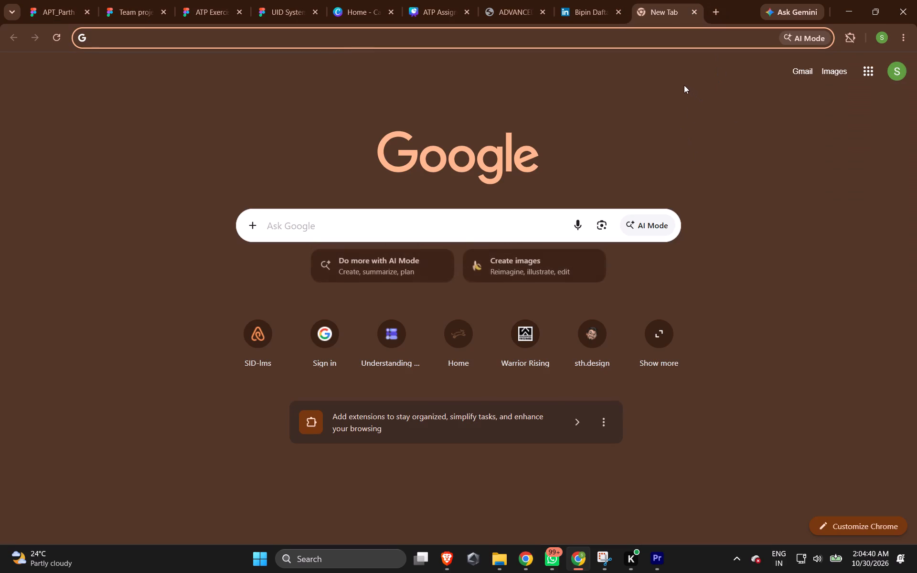
{"action": "left_click", "coordinate": [616, 15]}
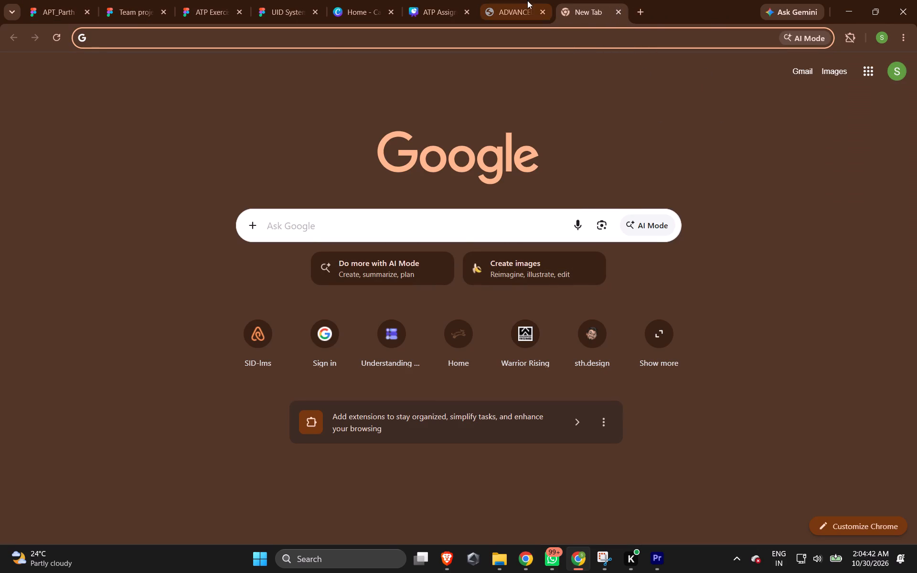
{"action": "left_click", "coordinate": [856, 78]}
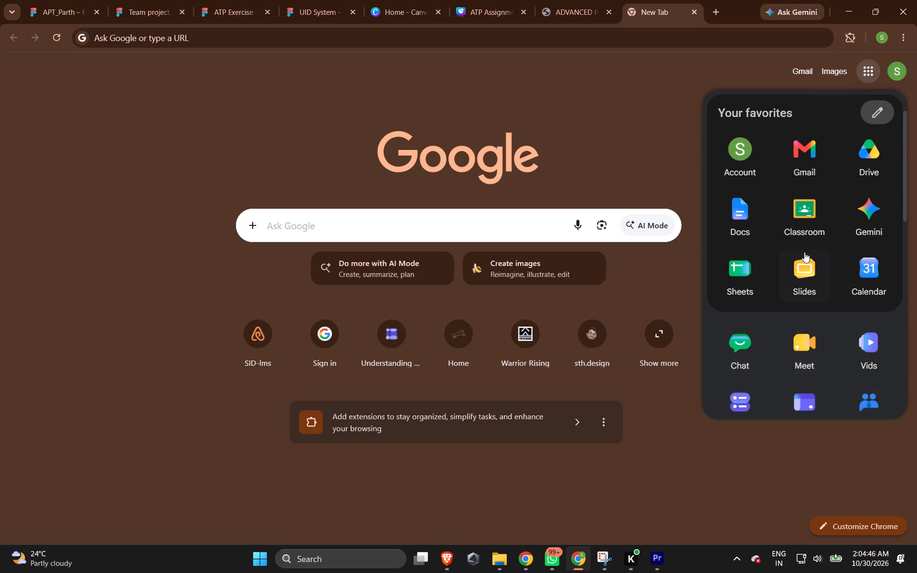
{"action": "left_click", "coordinate": [451, 231]}
{"action": "left_click", "coordinate": [410, 252]}
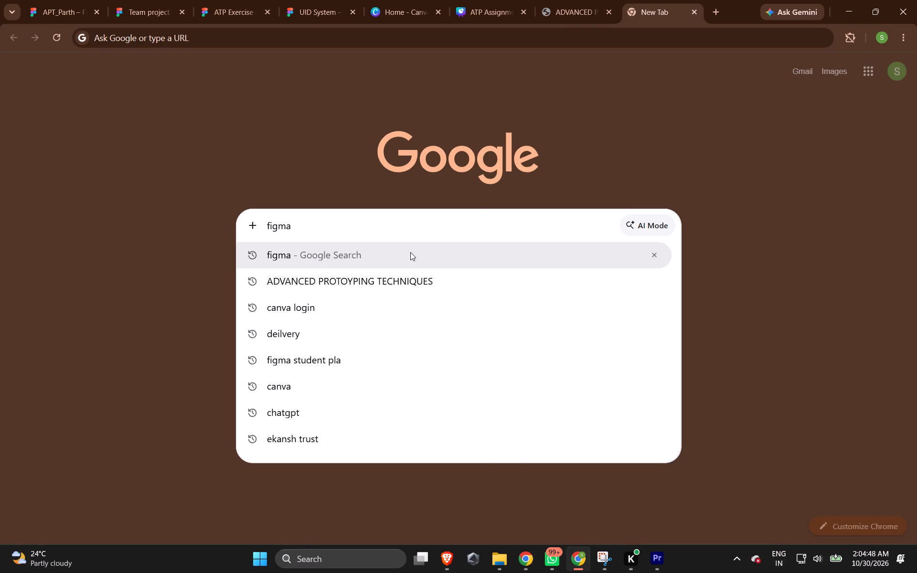
{"action": "scroll", "coordinate": [326, 236], "scroll_direction": "down", "scroll_amount": 5}
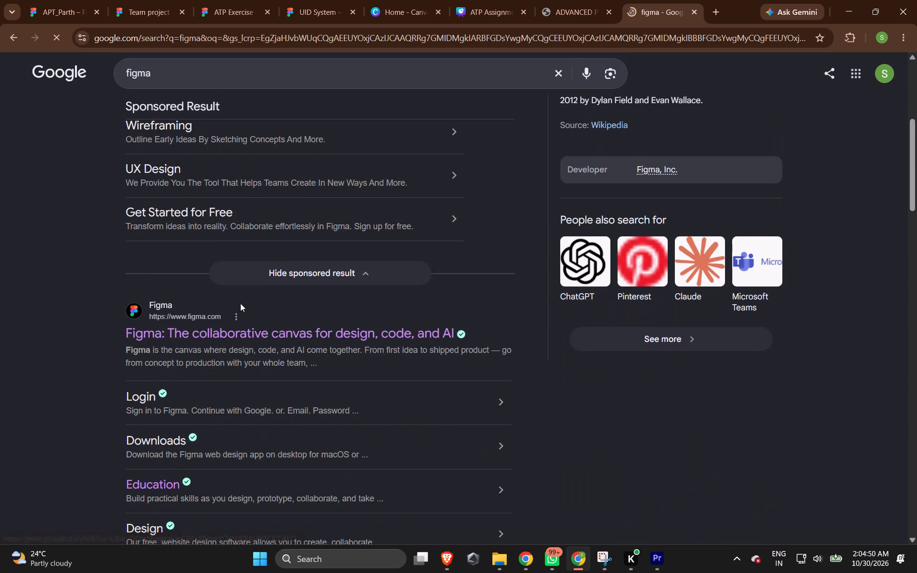
{"action": "left_click", "coordinate": [241, 329]}
{"action": "left_click", "coordinate": [331, 338]}
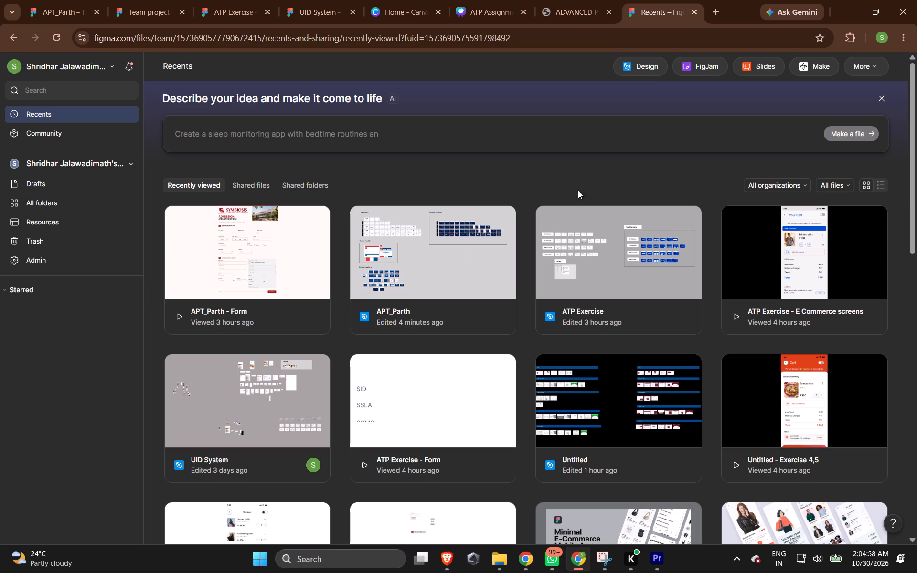
{"action": "left_click", "coordinate": [608, 277]}
{"action": "left_click", "coordinate": [608, 277]}
{"action": "left_click", "coordinate": [609, 277]}
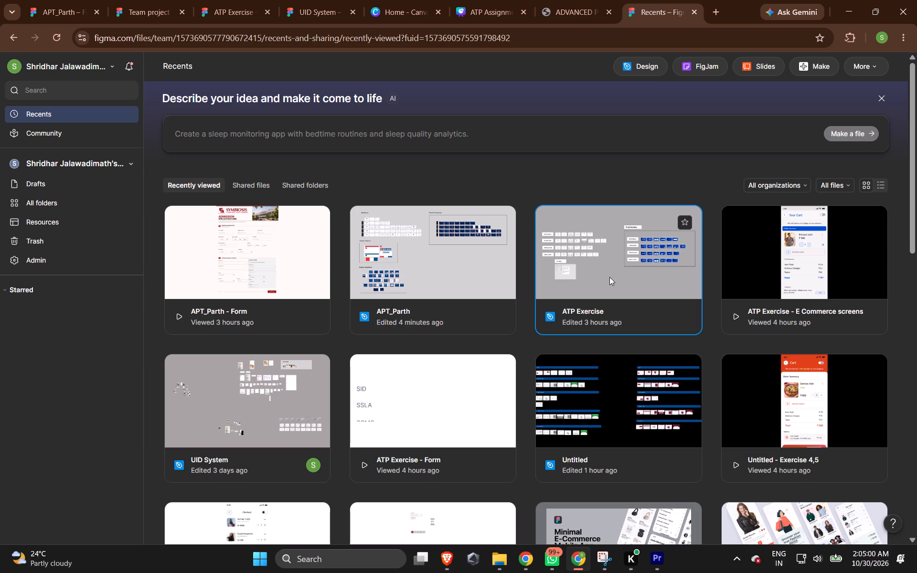
{"action": "double_click", "coordinate": [609, 294]}
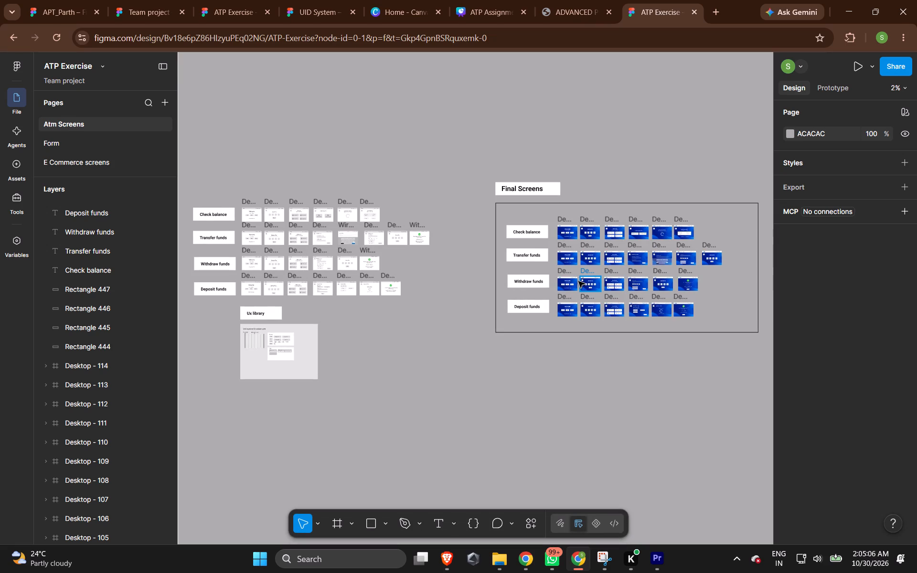
Capture a screenshot of the SBI Welcome screen, Desktop - 89, cropped to the frame's edges.
{"action": "scroll", "coordinate": [573, 250], "scroll_direction": "up", "scroll_amount": 18, "text": "ctrl"}
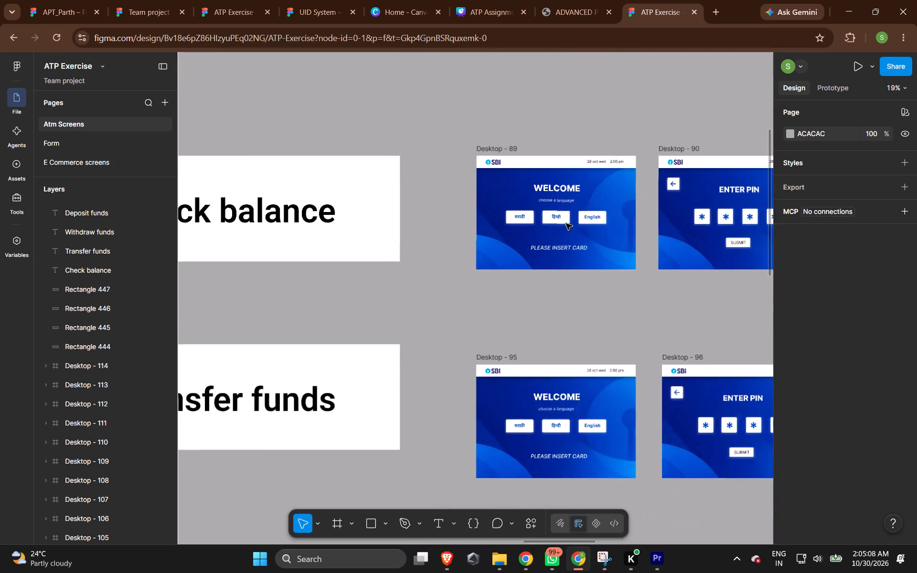
{"action": "scroll", "coordinate": [566, 223], "scroll_direction": "up", "scroll_amount": 4, "text": "ctrl"}
{"action": "scroll", "coordinate": [564, 231], "scroll_direction": "up", "scroll_amount": 3}
{"action": "scroll", "coordinate": [589, 360], "scroll_direction": "up", "scroll_amount": 6, "text": "ctrl"}
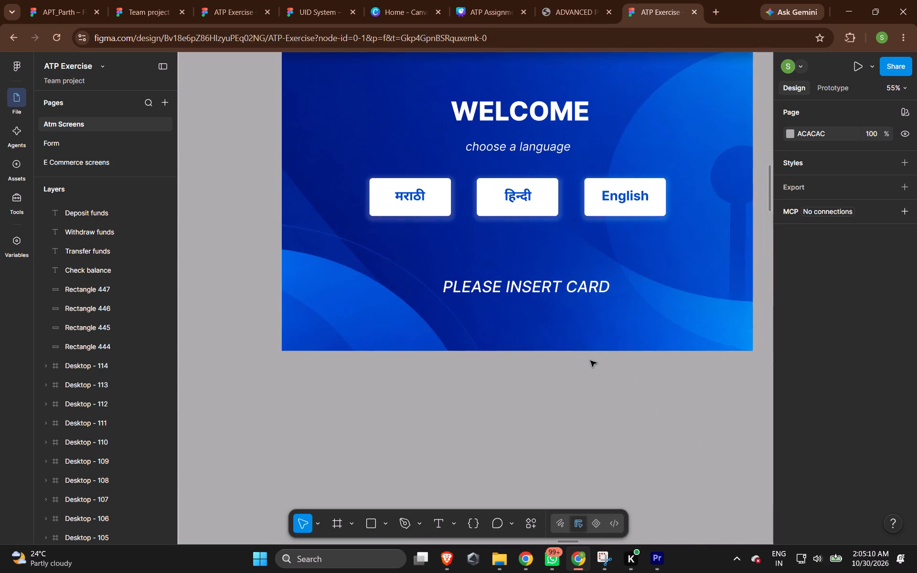
{"action": "scroll", "coordinate": [590, 361], "scroll_direction": "up", "scroll_amount": 5}
{"action": "scroll", "coordinate": [590, 361], "scroll_direction": "down", "scroll_amount": 2, "text": "ctrl"}
{"action": "scroll", "coordinate": [593, 424], "scroll_direction": "down", "scroll_amount": 2}
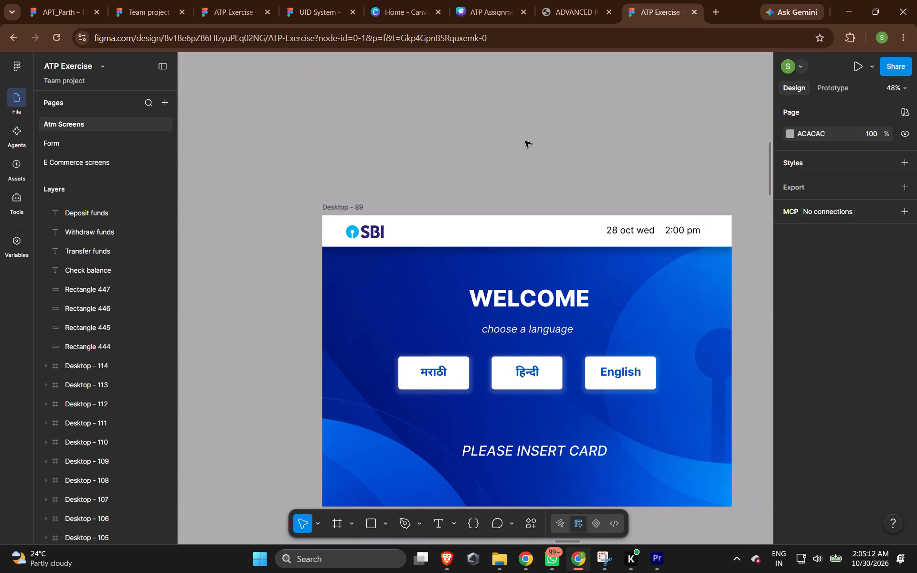
{"action": "left_click", "coordinate": [525, 140]}
{"action": "scroll", "coordinate": [521, 145], "scroll_direction": "down", "scroll_amount": 2}
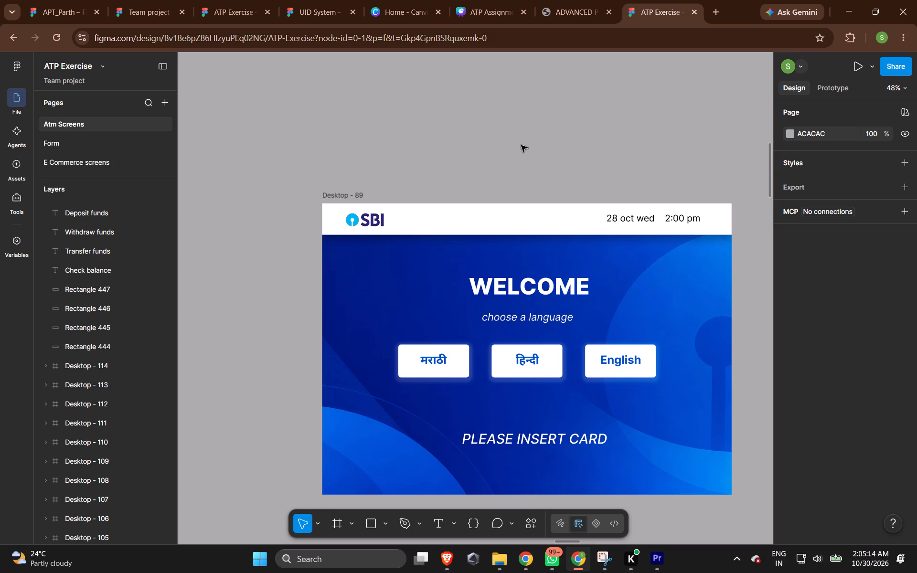
{"action": "key", "text": "Print"}
{"action": "left_click_drag", "start_coordinate": [324, 204], "coordinate": [331, 232]}
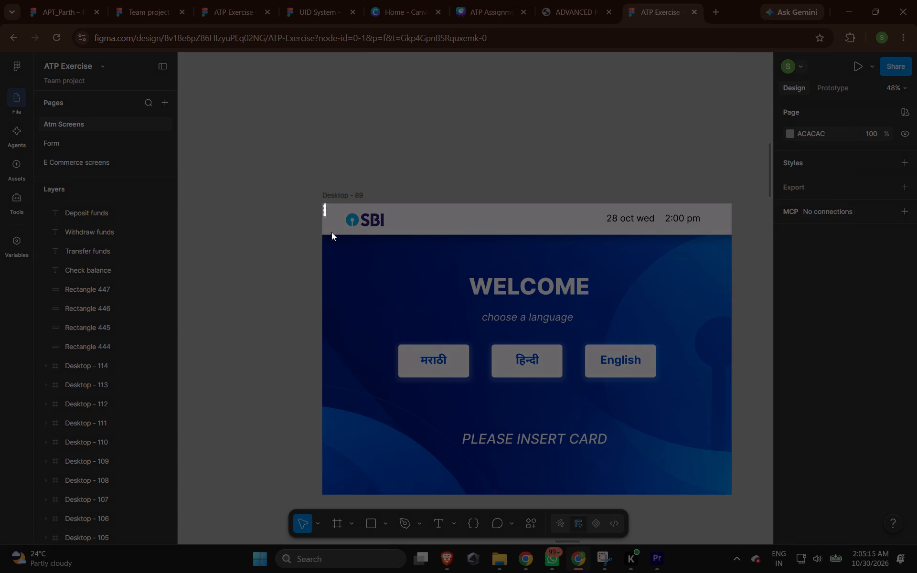
{"action": "left_click_drag", "start_coordinate": [331, 232], "coordinate": [733, 495]}
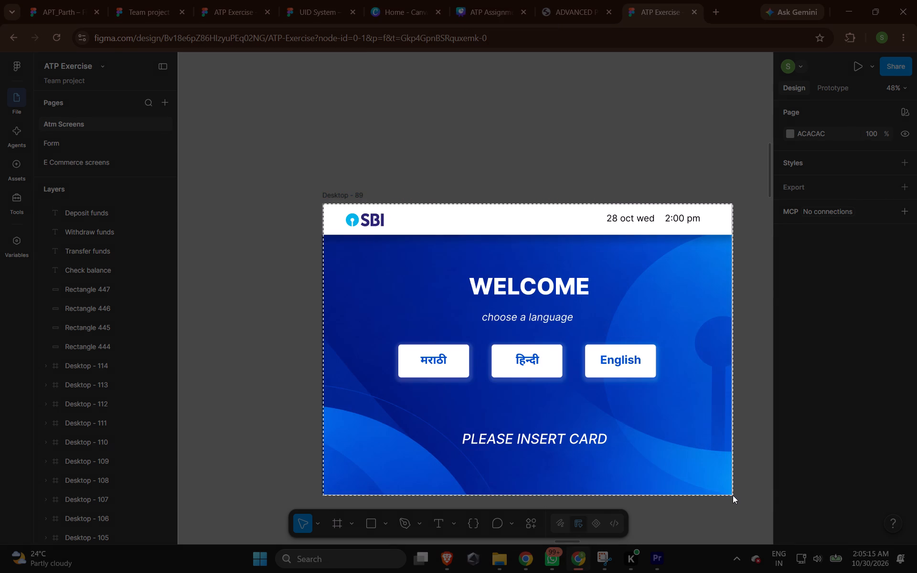
{"action": "left_click_drag", "start_coordinate": [733, 495], "coordinate": [729, 494]}
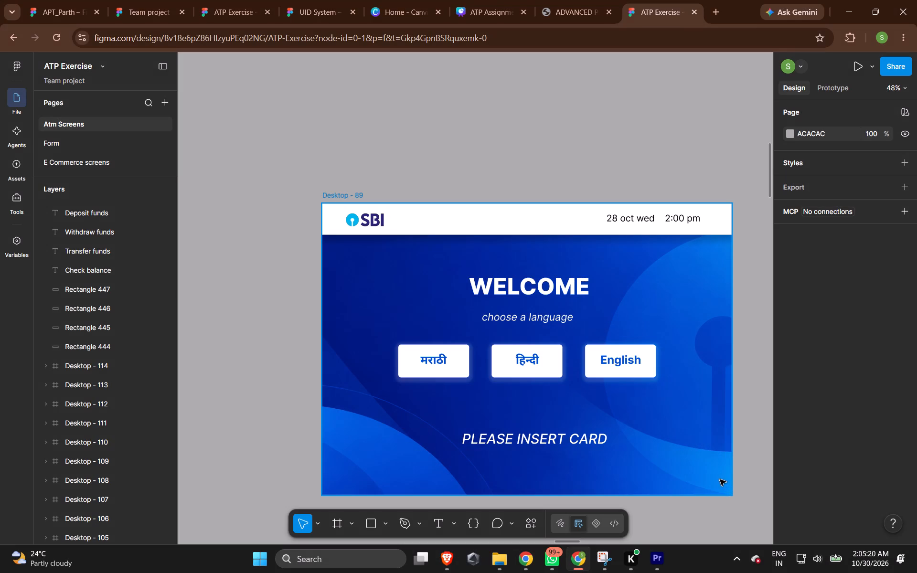
{"action": "left_click", "coordinate": [754, 522]}
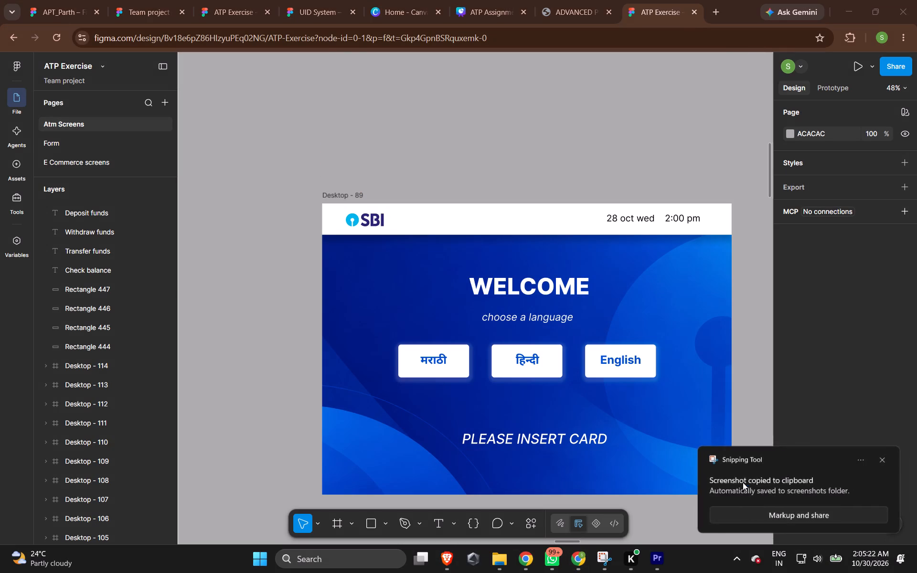
{"action": "left_click", "coordinate": [800, 196]}
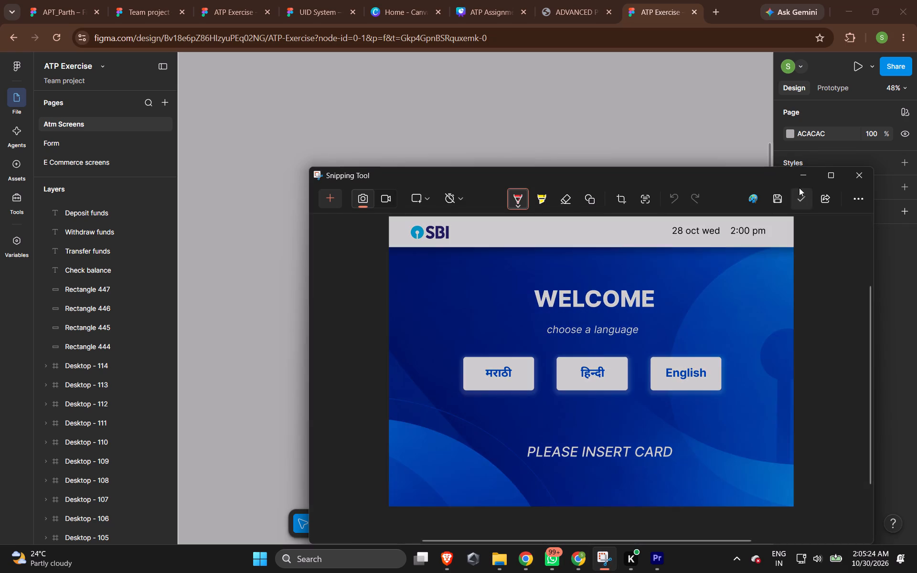
{"action": "left_click", "coordinate": [800, 176]}
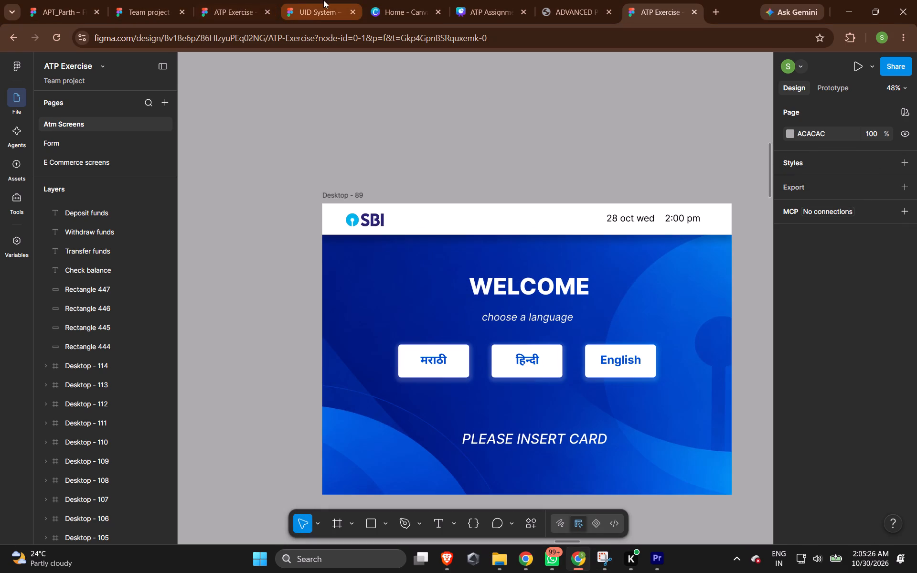
Paste the captured Welcome screen onto the ATM Machine page in the ATP Assignments deck, shrink it and place it beside the task text.
{"action": "left_click", "coordinate": [321, 0]}
{"action": "left_click", "coordinate": [490, 0]}
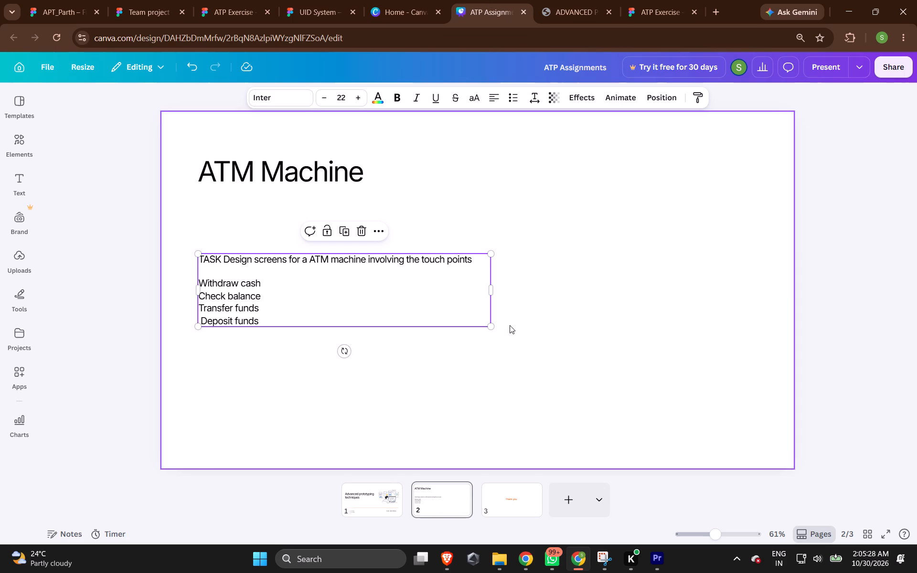
{"action": "key", "text": "ctrl+v"}
{"action": "left_click_drag", "start_coordinate": [553, 315], "coordinate": [718, 317]}
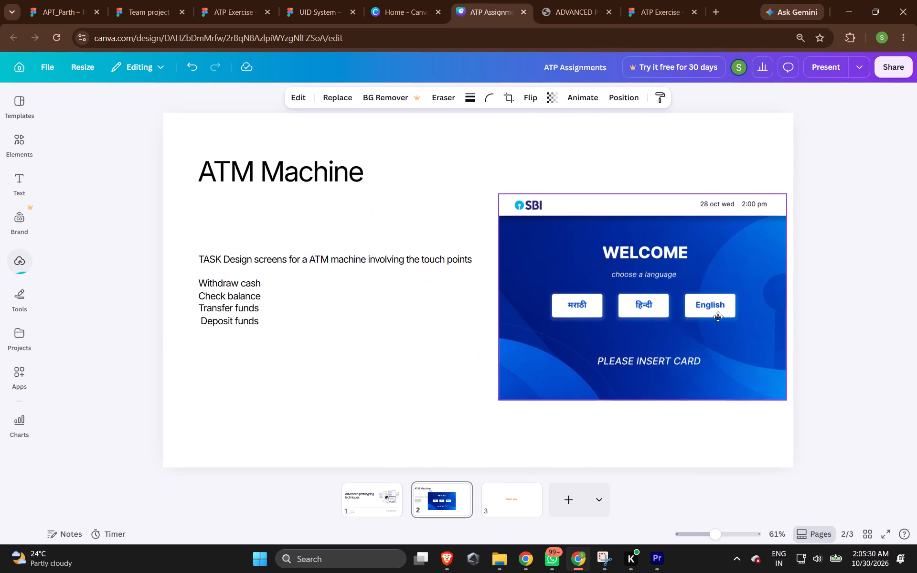
{"action": "left_click_drag", "start_coordinate": [718, 317], "coordinate": [715, 315]}
{"action": "left_click_drag", "start_coordinate": [783, 187], "coordinate": [708, 223]}
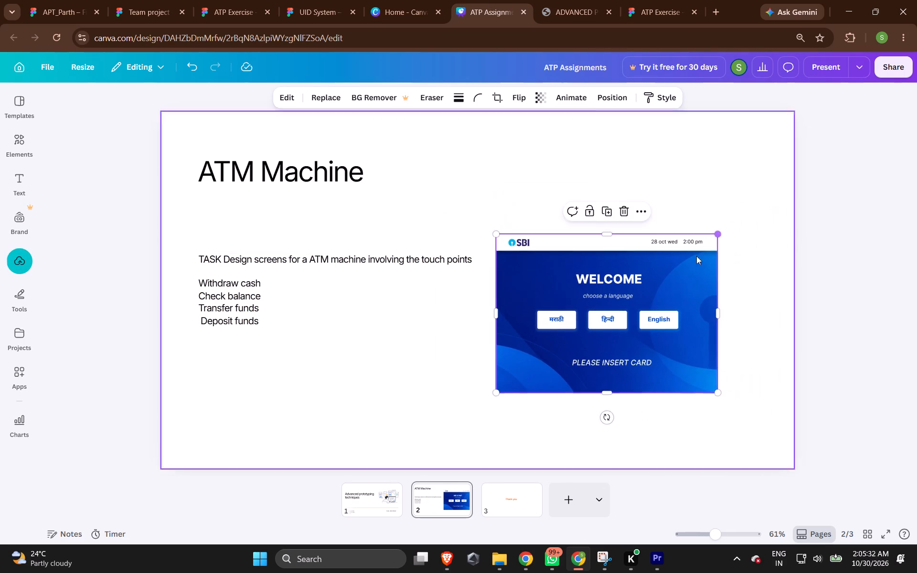
{"action": "left_click_drag", "start_coordinate": [655, 318], "coordinate": [660, 282]}
Narrow the task text box so its description wraps onto two lines before "touch points", and move the box slightly higher.
{"action": "left_click", "coordinate": [433, 284]}
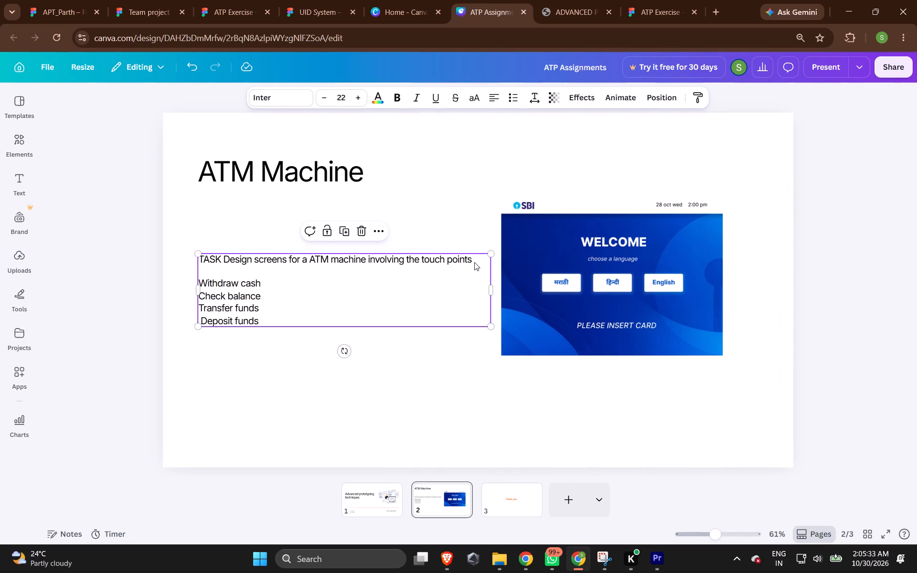
{"action": "double_click", "coordinate": [474, 262]}
{"action": "left_click_drag", "start_coordinate": [496, 293], "coordinate": [422, 293]}
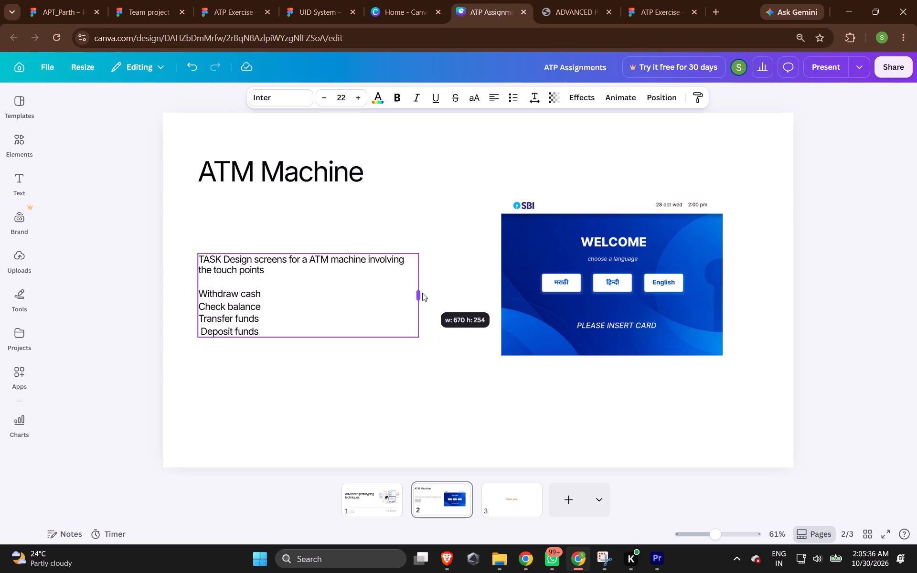
{"action": "left_click_drag", "start_coordinate": [422, 293], "coordinate": [433, 293]}
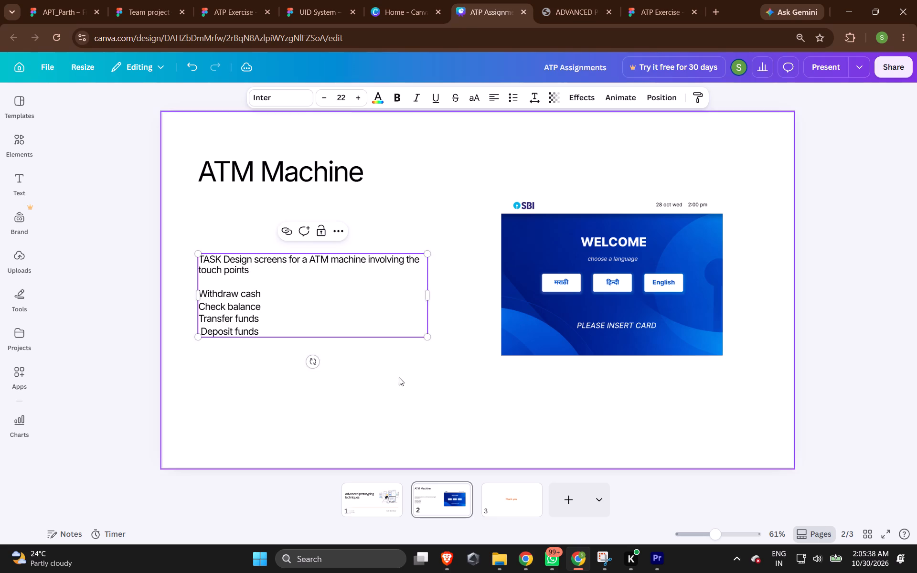
{"action": "left_click", "coordinate": [399, 377]}
{"action": "left_click_drag", "start_coordinate": [263, 311], "coordinate": [264, 295]}
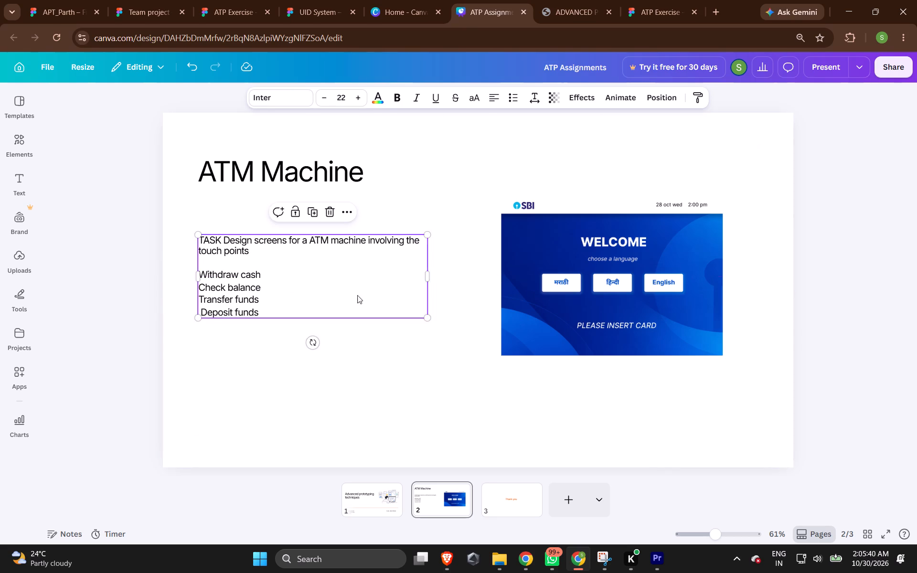
Move the Welcome screen image up and closer to the task text, and enlarge it proportionally to balance the page.
{"action": "left_click_drag", "start_coordinate": [557, 295], "coordinate": [535, 276]}
{"action": "left_click_drag", "start_coordinate": [701, 337], "coordinate": [739, 394]}
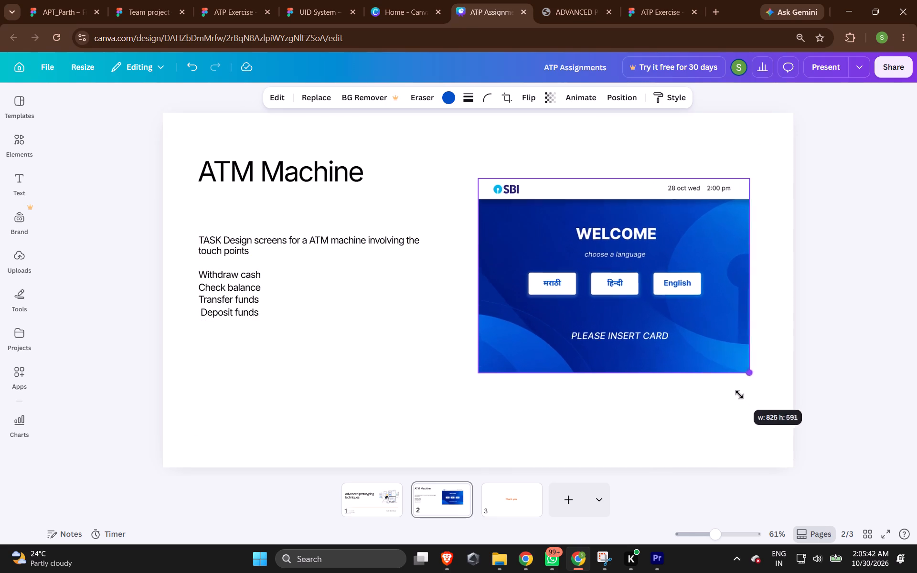
{"action": "left_click_drag", "start_coordinate": [739, 394], "coordinate": [743, 394]}
{"action": "left_click", "coordinate": [844, 361]}
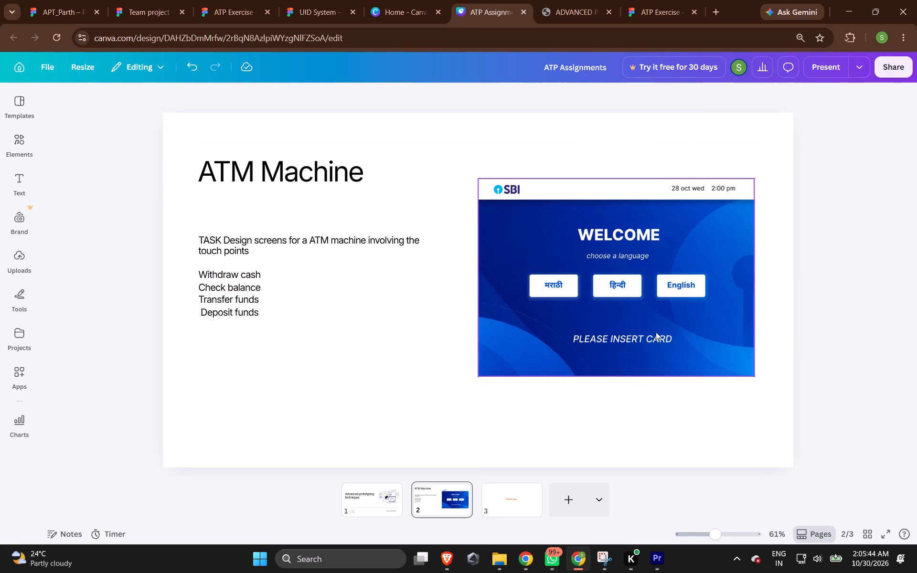
Add a solid border with a stroke weight of 2 around the Welcome screen image on the ATM Machine page.
{"action": "left_click", "coordinate": [554, 269]}
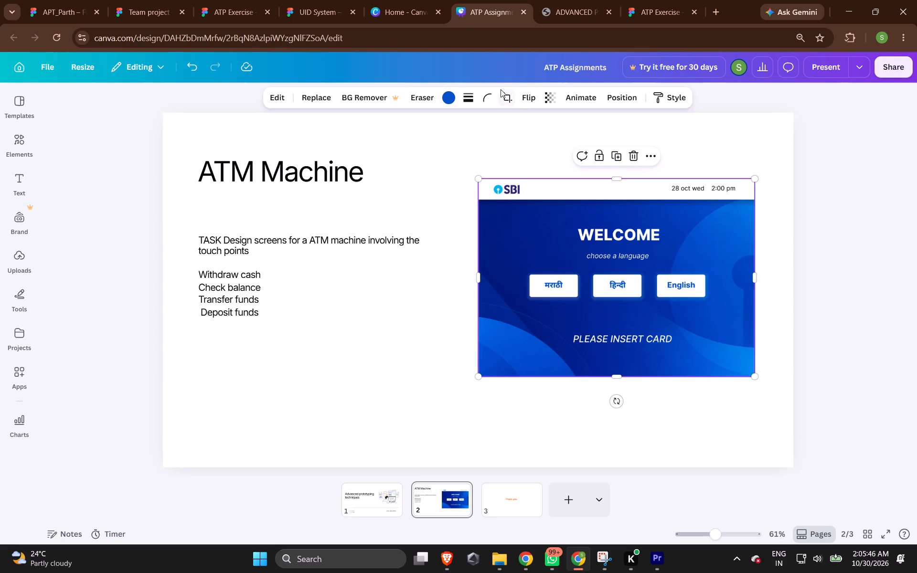
{"action": "left_click", "coordinate": [468, 97]}
{"action": "left_click", "coordinate": [434, 127]}
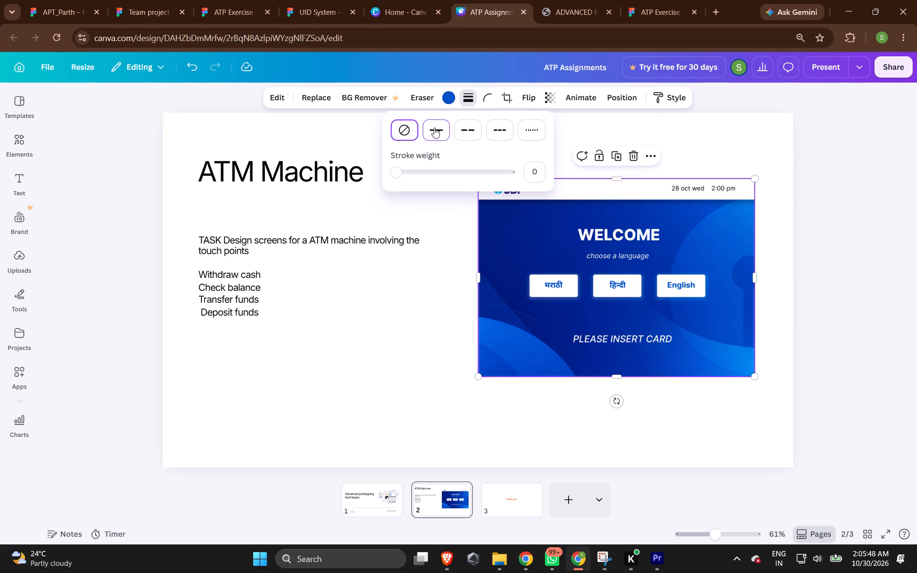
{"action": "left_click", "coordinate": [532, 175]}
{"action": "key", "text": "2"}
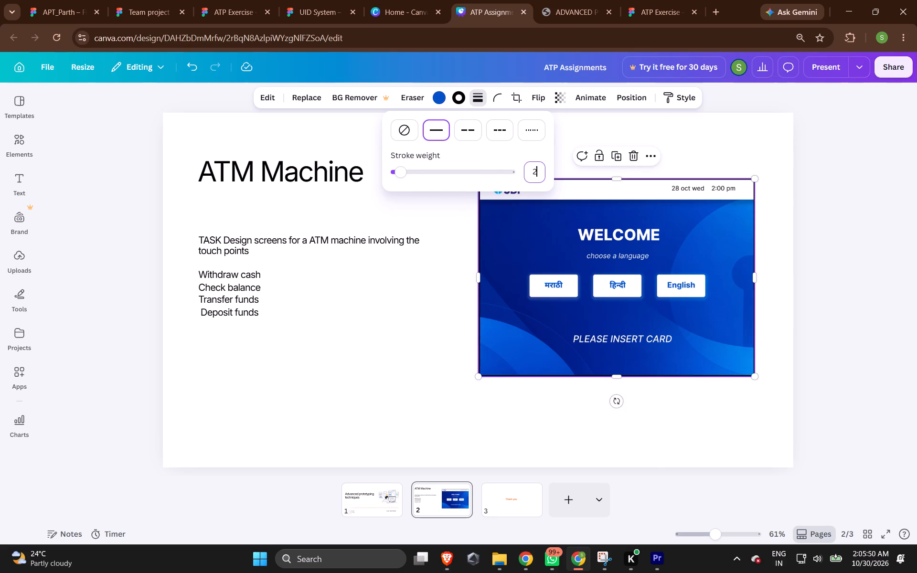
{"action": "key", "text": "Return"}
{"action": "left_click", "coordinate": [802, 317]}
{"action": "left_click", "coordinate": [809, 318]}
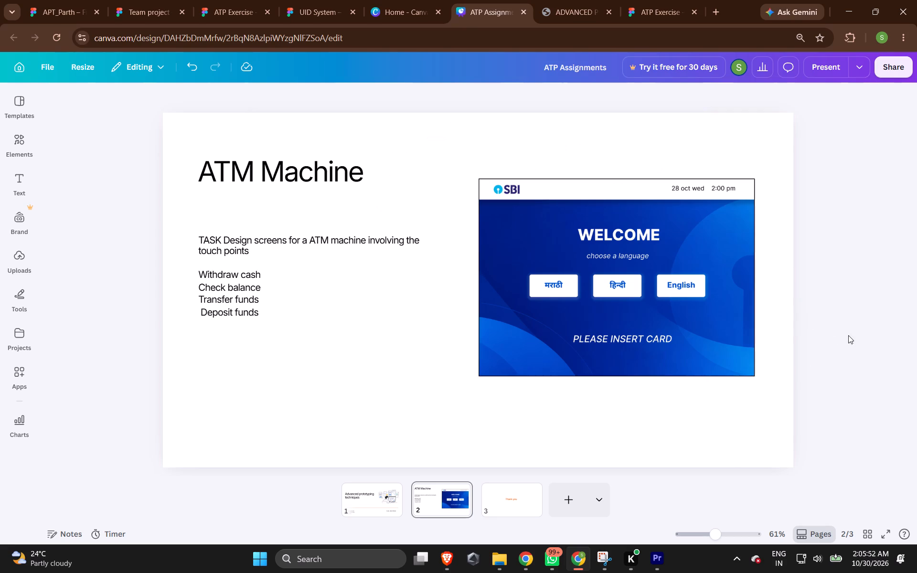
Set the stroke weight of the Welcome screen image's border to 1.
{"action": "left_click", "coordinate": [627, 302]}
{"action": "left_click", "coordinate": [474, 97]}
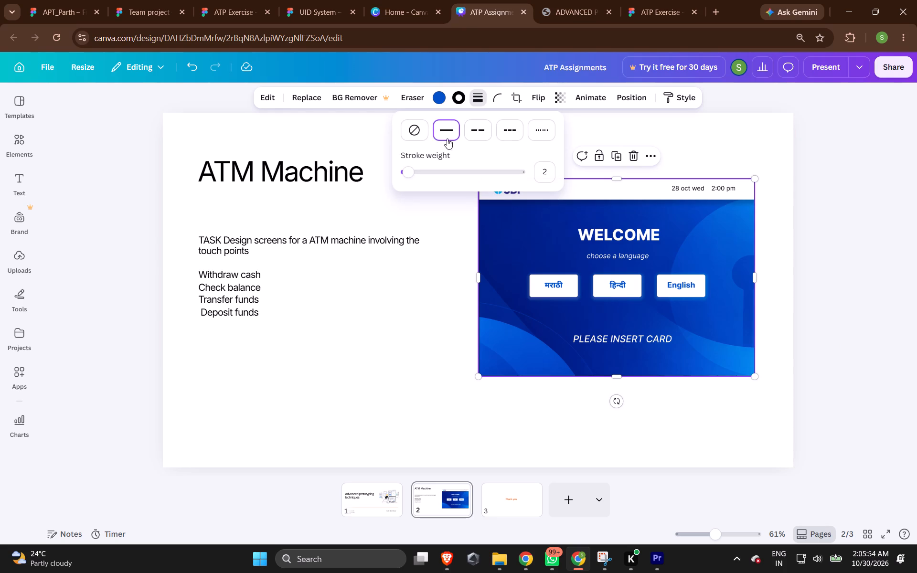
{"action": "left_click", "coordinate": [543, 170]}
{"action": "key", "text": "1"}
{"action": "key", "text": "Return"}
{"action": "left_click", "coordinate": [784, 252]}
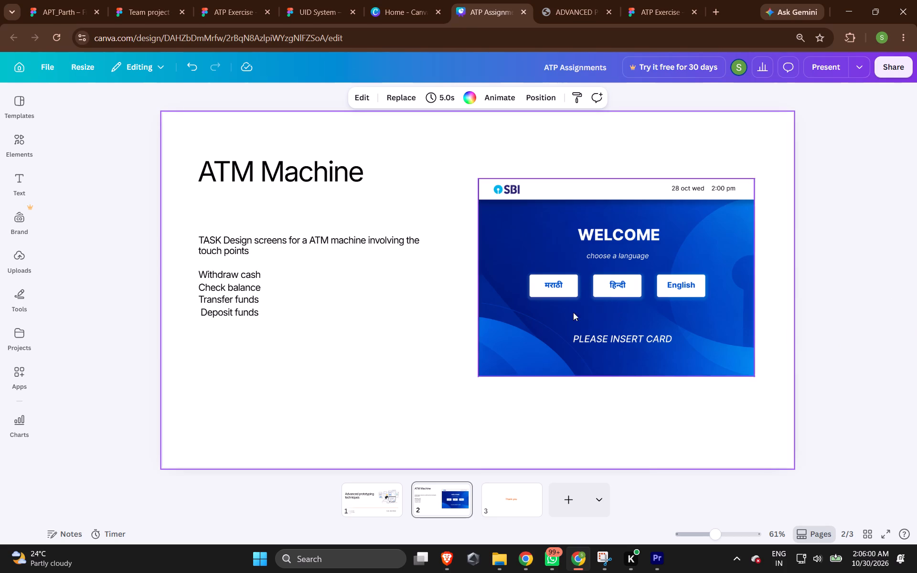
Shift the ATM Machine title slightly higher and move the task text box slightly lower, keeping their left edges aligned.
{"action": "left_click_drag", "start_coordinate": [325, 170], "coordinate": [328, 183]}
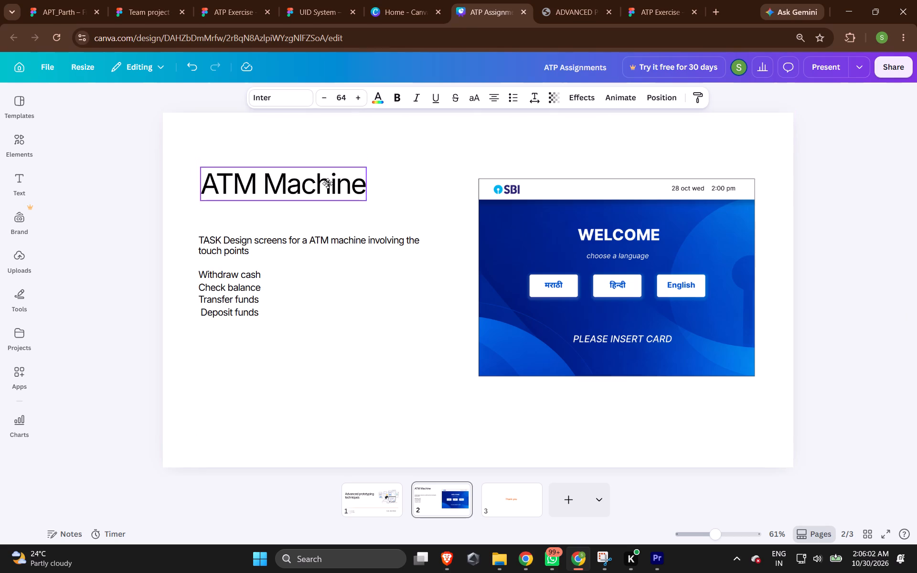
{"action": "left_click_drag", "start_coordinate": [328, 183], "coordinate": [325, 166]}
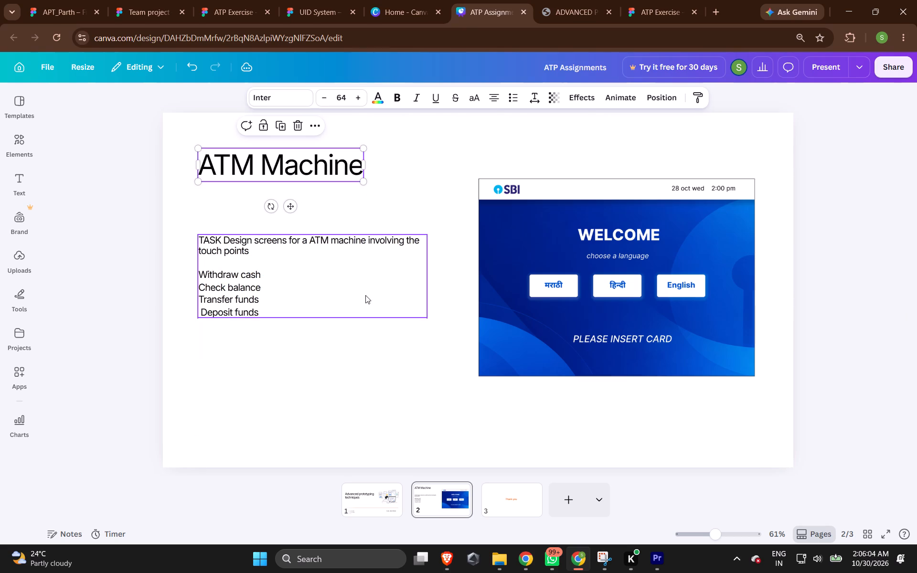
{"action": "left_click_drag", "start_coordinate": [256, 273], "coordinate": [256, 287]}
{"action": "left_click", "coordinate": [288, 385]}
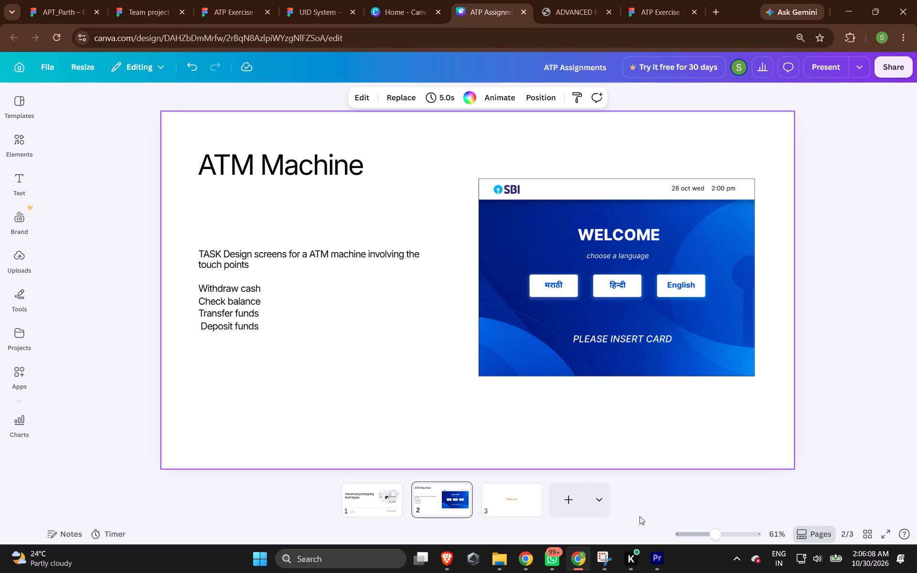
Add a new blank page at the end of the deck.
{"action": "left_click", "coordinate": [565, 501]}
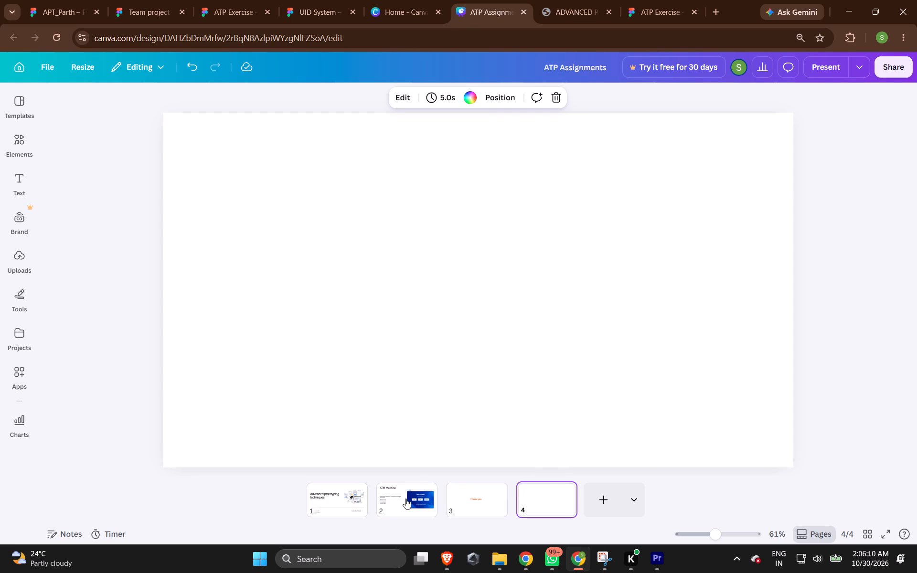
Move the title on the ATM Machine page down, closer to the task text, keeping it left-aligned with the text.
{"action": "left_click", "coordinate": [405, 498]}
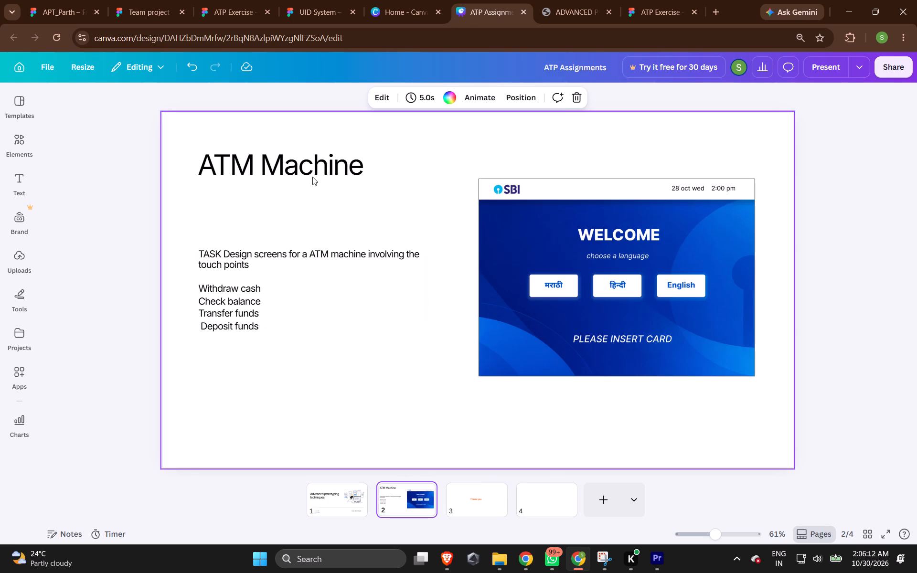
{"action": "left_click_drag", "start_coordinate": [315, 175], "coordinate": [316, 202]}
{"action": "left_click", "coordinate": [372, 332]}
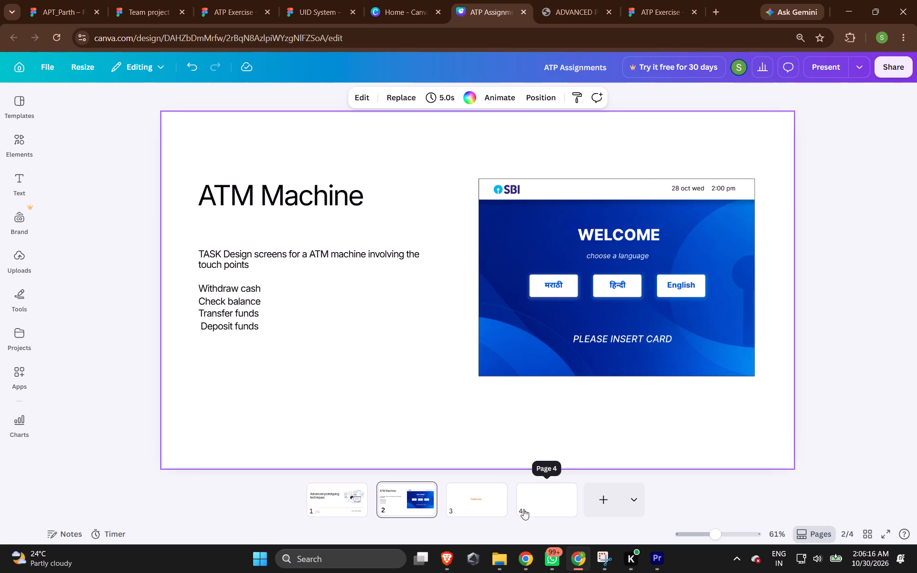
Reorder the blank page so it sits between the ATM Machine page and the closing Thank you page, and open it.
{"action": "left_click", "coordinate": [551, 503]}
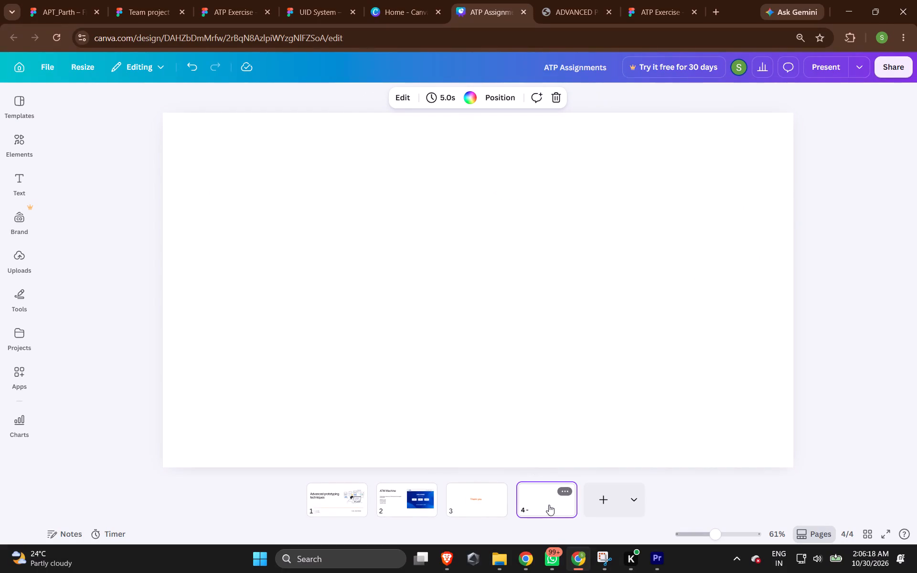
{"action": "left_click_drag", "start_coordinate": [549, 505], "coordinate": [451, 503]}
{"action": "left_click", "coordinate": [405, 498]}
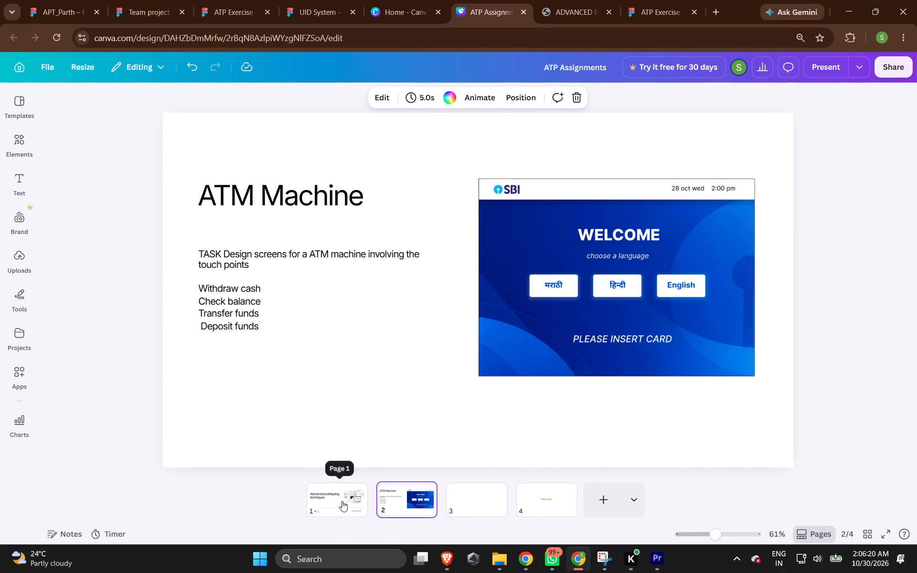
{"action": "left_click", "coordinate": [342, 501]}
{"action": "left_click", "coordinate": [405, 504]}
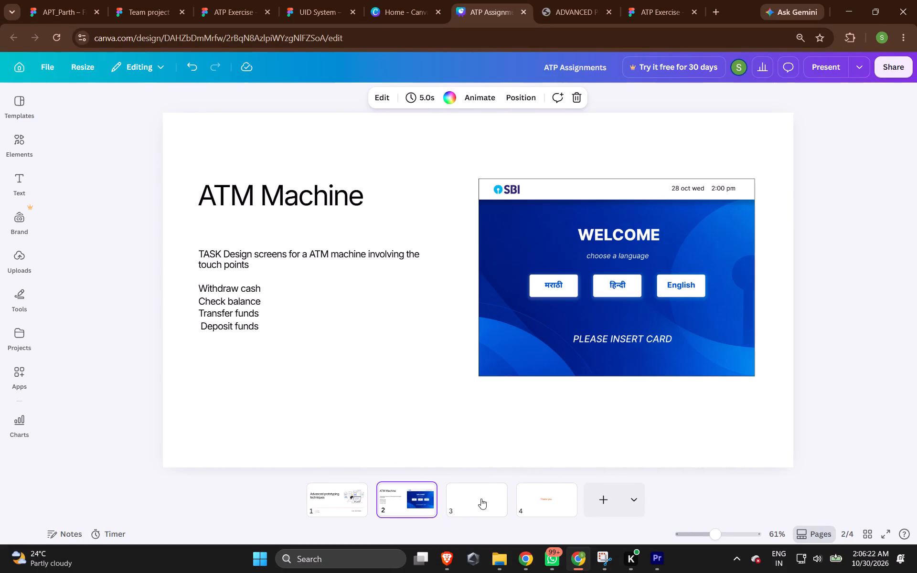
{"action": "left_click", "coordinate": [488, 502]}
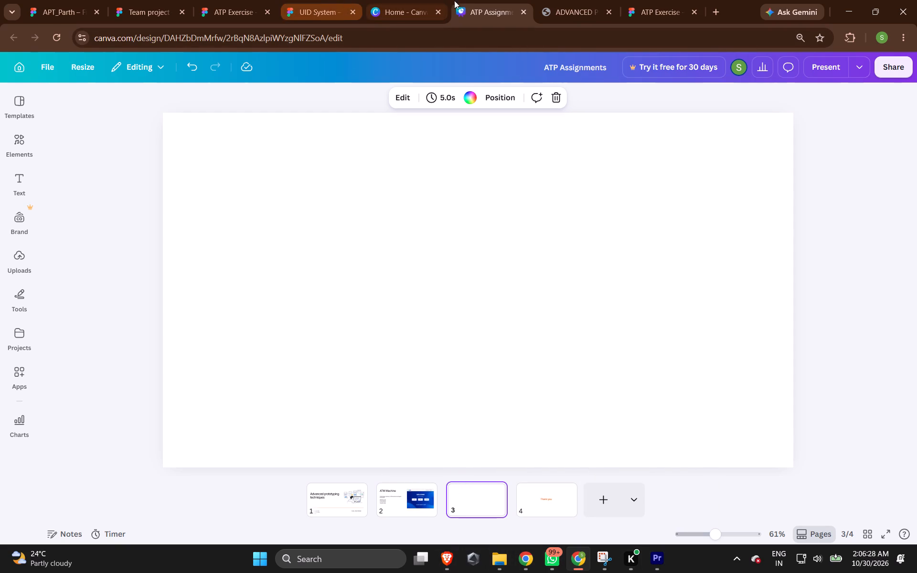
Check in the reference PDF how the wireframes page following the ATM Machine page is laid out.
{"action": "left_click", "coordinate": [578, 0]}
{"action": "scroll", "coordinate": [406, 294], "scroll_direction": "down", "scroll_amount": 2}
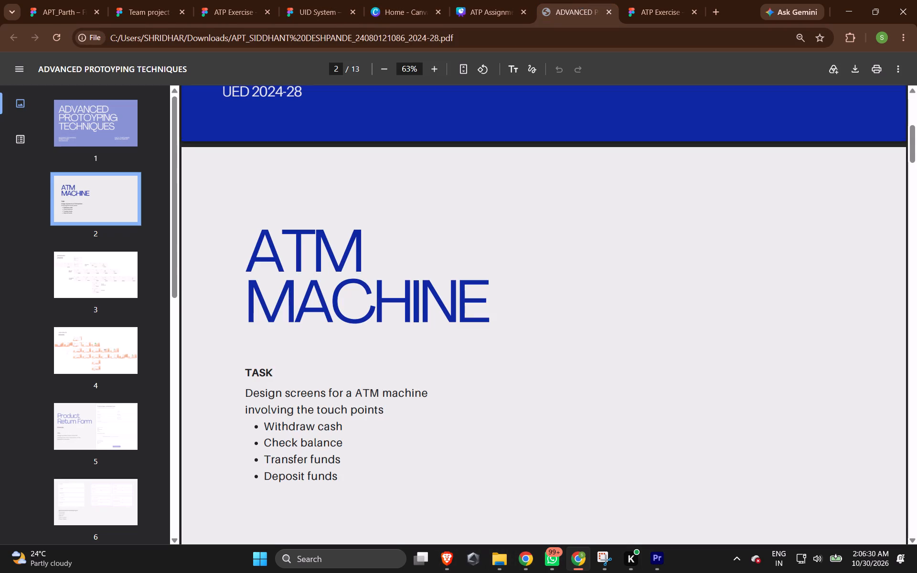
{"action": "scroll", "coordinate": [402, 295], "scroll_direction": "down", "scroll_amount": 7}
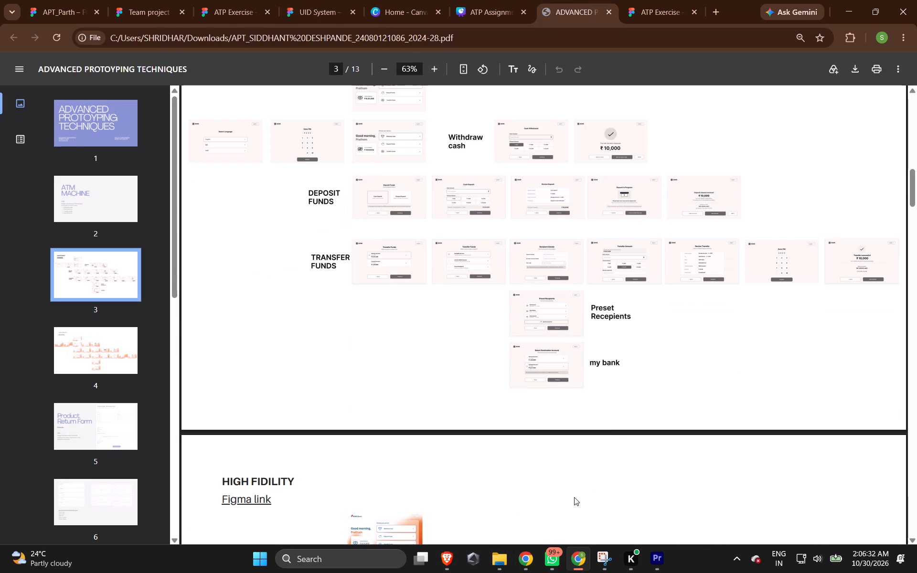
{"action": "scroll", "coordinate": [524, 455], "scroll_direction": "up", "scroll_amount": 3}
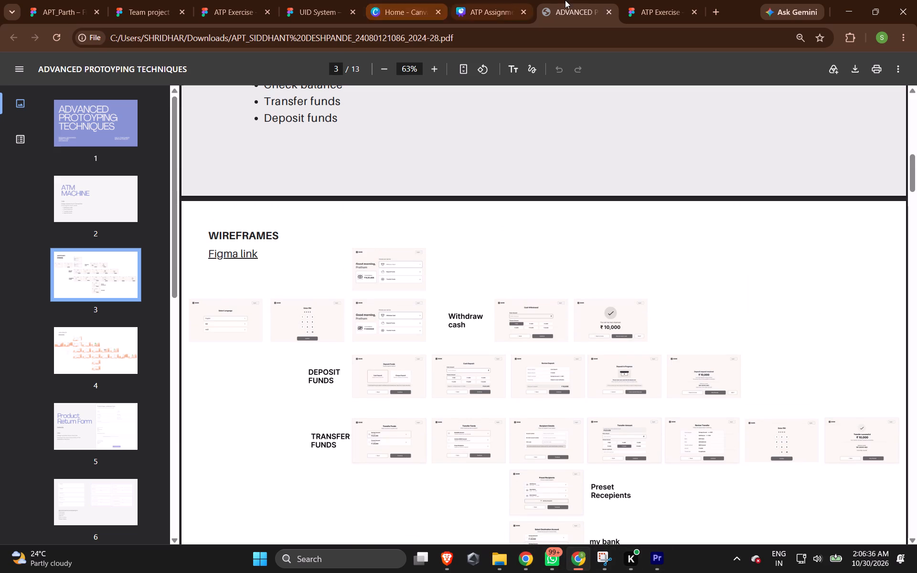
{"action": "left_click", "coordinate": [482, 0]}
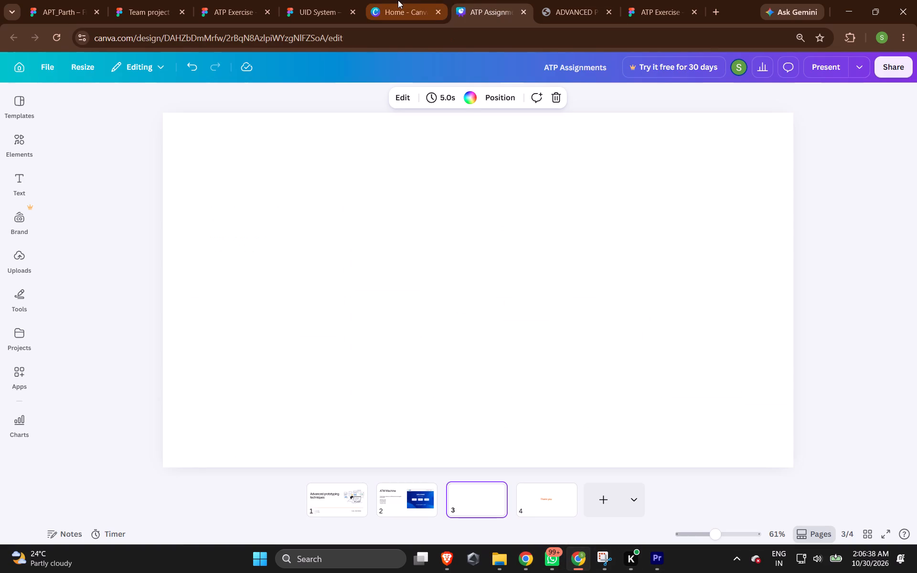
Find the wireframe rows for check balance, transfer, withdraw and deposit funds on the Atm Screens page of the ATP Exercise Figma file.
{"action": "left_click", "coordinate": [652, 0]}
{"action": "scroll", "coordinate": [360, 203], "scroll_direction": "down", "scroll_amount": 5, "text": "ctrl"}
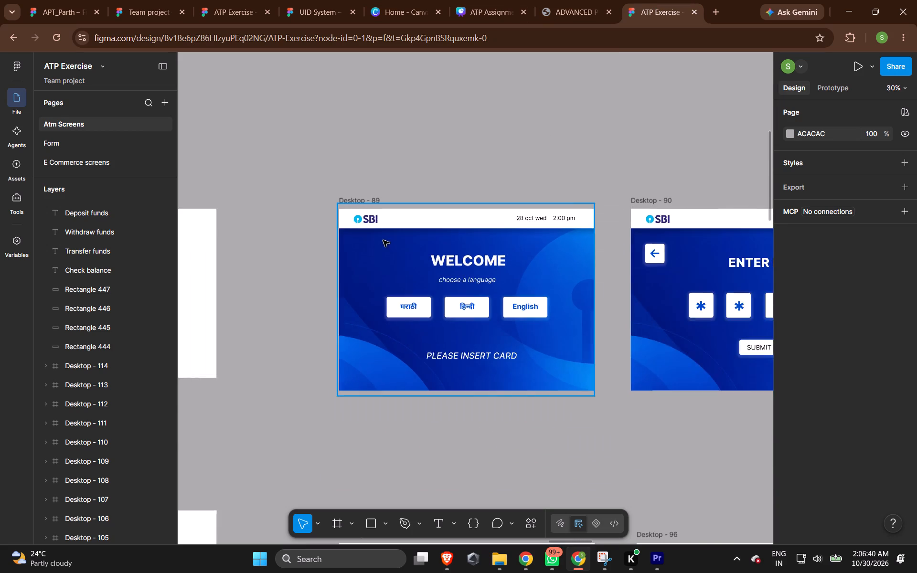
{"action": "scroll", "coordinate": [383, 240], "scroll_direction": "down", "scroll_amount": 14, "text": "ctrl"}
{"action": "scroll", "coordinate": [416, 311], "scroll_direction": "up", "scroll_amount": 4, "text": "shift"}
{"action": "scroll", "coordinate": [416, 308], "scroll_direction": "down", "scroll_amount": 5, "text": "shift"}
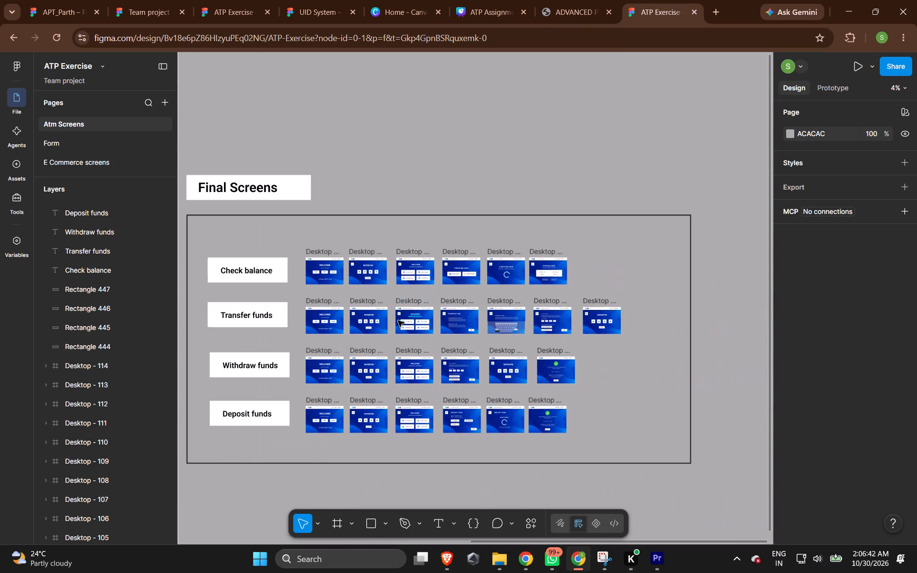
{"action": "scroll", "coordinate": [359, 325], "scroll_direction": "up", "scroll_amount": 6, "text": "ctrl"}
{"action": "scroll", "coordinate": [359, 323], "scroll_direction": "down", "scroll_amount": 8, "text": "ctrl"}
{"action": "scroll", "coordinate": [359, 323], "scroll_direction": "up", "scroll_amount": 14, "text": "shift"}
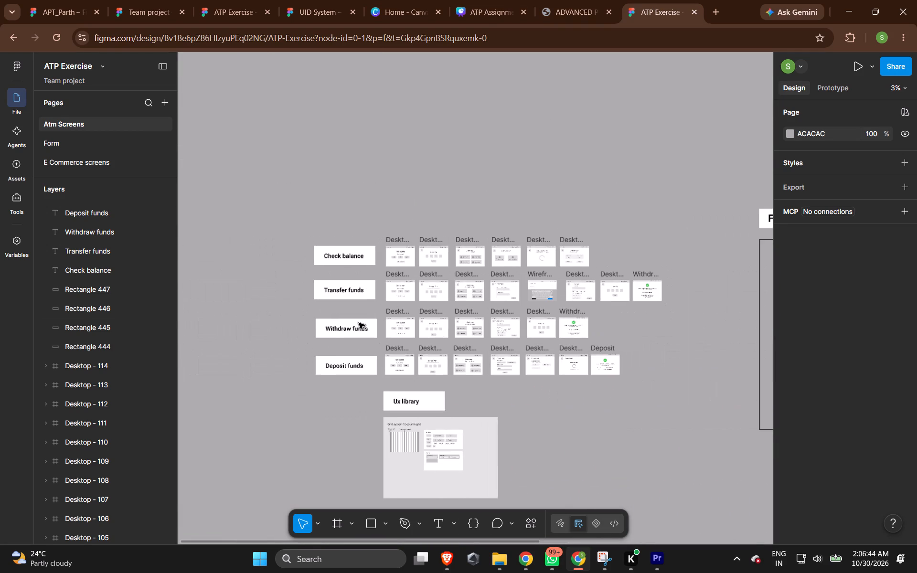
{"action": "scroll", "coordinate": [460, 331], "scroll_direction": "up", "scroll_amount": 6, "text": "ctrl"}
{"action": "scroll", "coordinate": [460, 331], "scroll_direction": "down", "scroll_amount": 2, "text": "ctrl"}
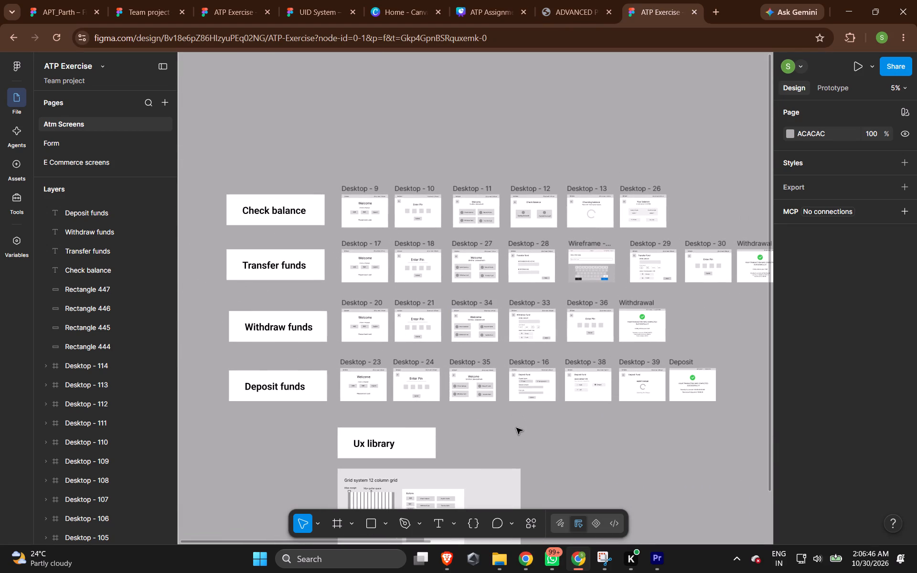
{"action": "left_click", "coordinate": [517, 428]}
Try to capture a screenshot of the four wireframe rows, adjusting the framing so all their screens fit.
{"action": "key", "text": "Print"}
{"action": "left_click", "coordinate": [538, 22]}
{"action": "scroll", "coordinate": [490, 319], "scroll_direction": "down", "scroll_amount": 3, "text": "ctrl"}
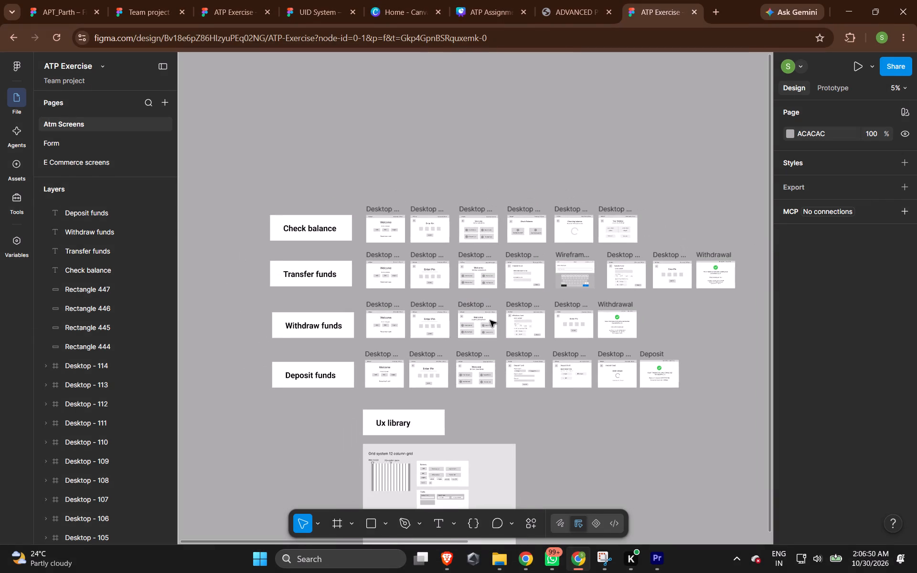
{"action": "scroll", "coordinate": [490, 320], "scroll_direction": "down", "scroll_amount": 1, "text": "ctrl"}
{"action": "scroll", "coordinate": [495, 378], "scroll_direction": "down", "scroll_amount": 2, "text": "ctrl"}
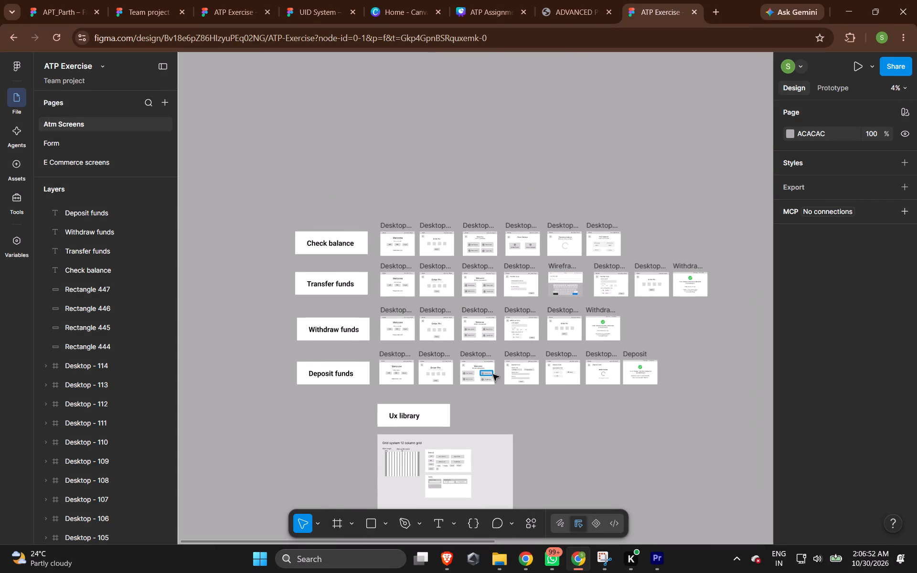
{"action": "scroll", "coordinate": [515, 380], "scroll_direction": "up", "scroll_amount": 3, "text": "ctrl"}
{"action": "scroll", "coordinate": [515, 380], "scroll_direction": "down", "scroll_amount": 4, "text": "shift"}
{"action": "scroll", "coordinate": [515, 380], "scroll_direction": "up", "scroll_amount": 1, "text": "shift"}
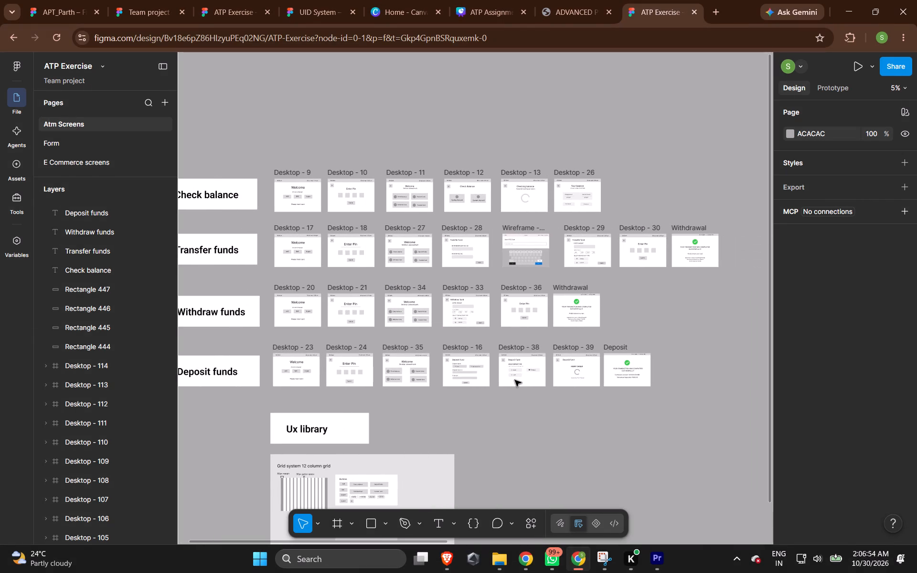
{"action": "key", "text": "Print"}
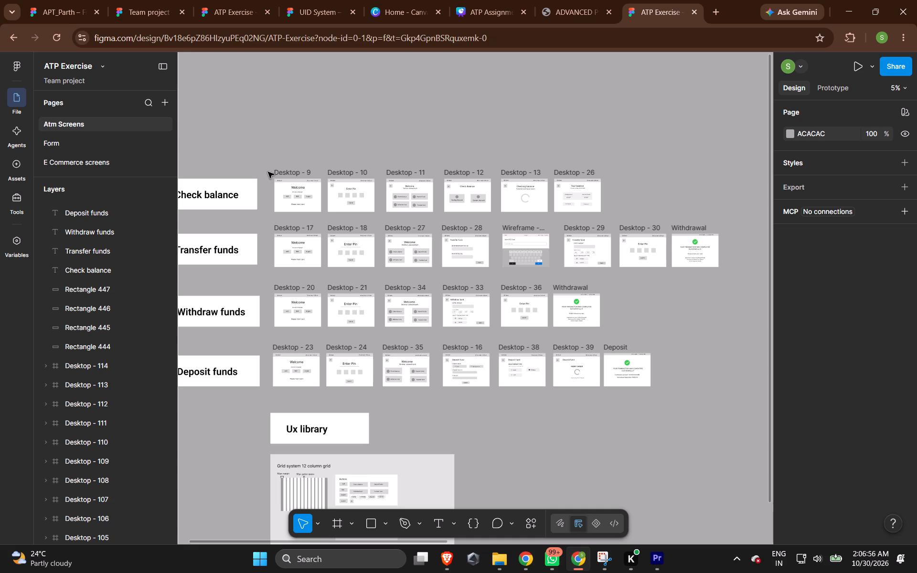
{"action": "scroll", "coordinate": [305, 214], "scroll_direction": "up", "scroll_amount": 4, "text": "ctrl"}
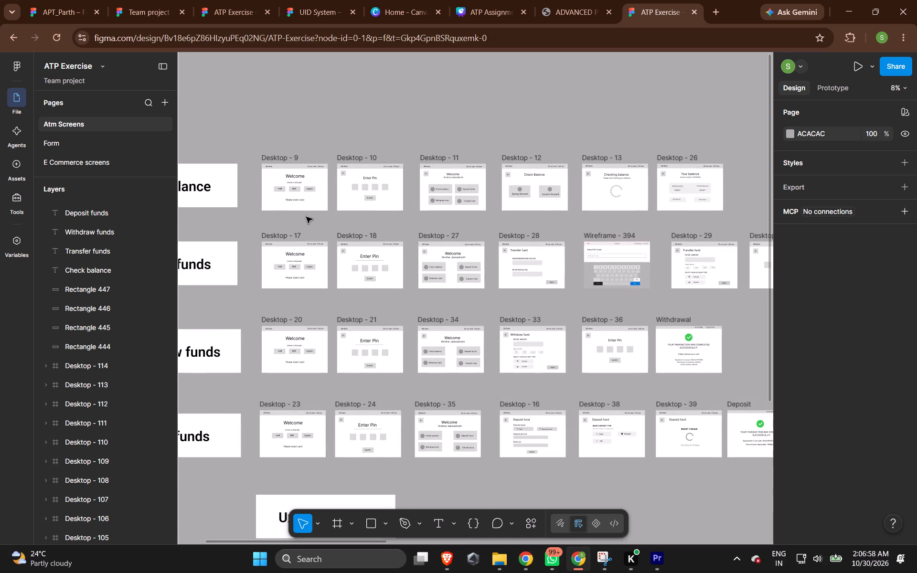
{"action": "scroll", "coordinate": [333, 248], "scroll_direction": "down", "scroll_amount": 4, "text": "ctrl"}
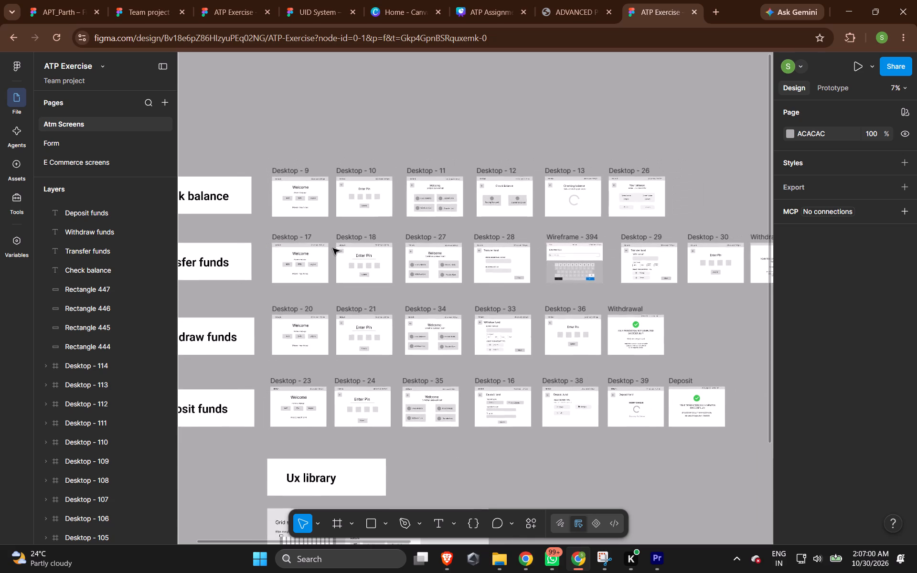
Try a white background for the Atm Screens page, undo it, and set a lighter grey, CECCCC, instead.
{"action": "left_click", "coordinate": [789, 131]}
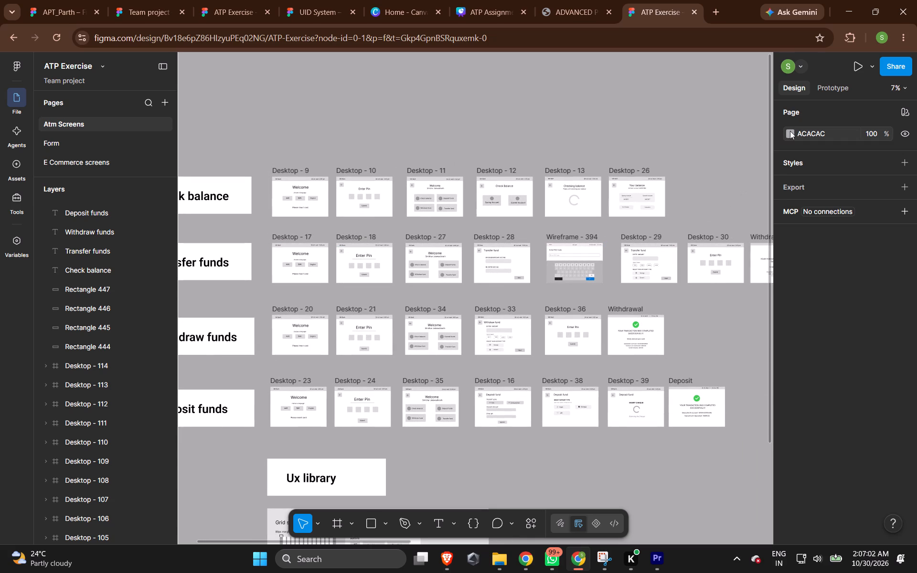
{"action": "left_click_drag", "start_coordinate": [640, 201], "coordinate": [621, 132]}
{"action": "key", "text": "ctrl+z"}
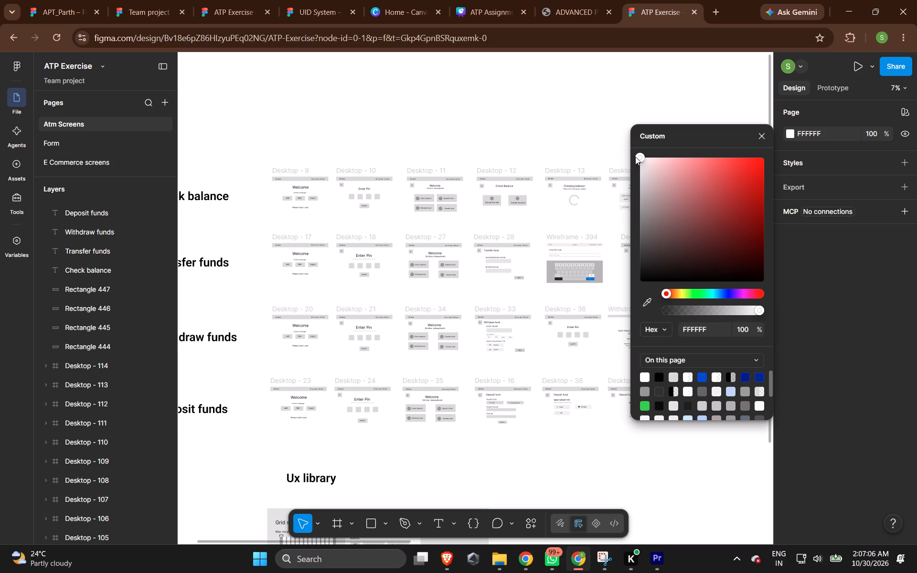
{"action": "key", "text": "ctrl+z"}
{"action": "left_click_drag", "start_coordinate": [639, 157], "coordinate": [641, 181]}
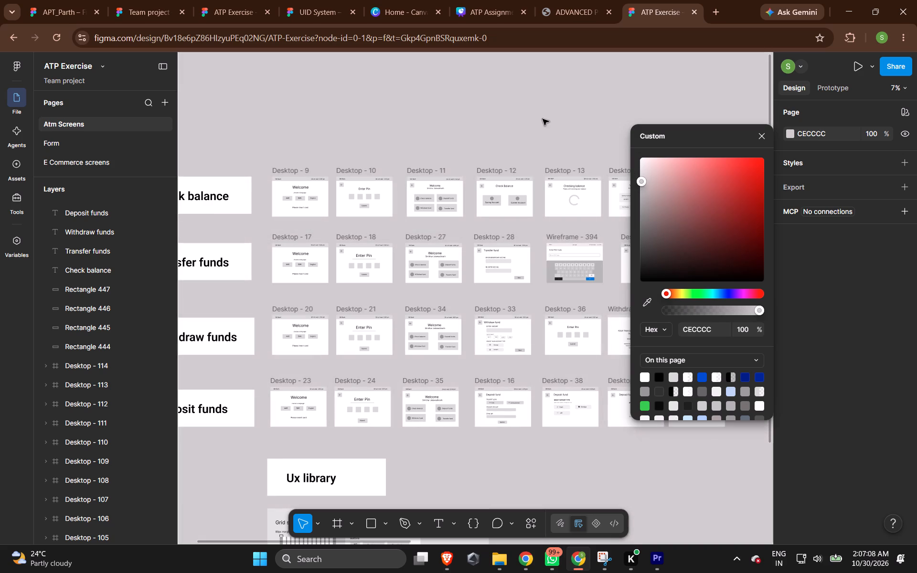
Set the Atm Screens page background to a mid grey, 898989.
{"action": "left_click", "coordinate": [540, 118]}
{"action": "scroll", "coordinate": [615, 301], "scroll_direction": "up", "scroll_amount": 3, "text": "ctrl"}
{"action": "scroll", "coordinate": [611, 300], "scroll_direction": "down", "scroll_amount": 2, "text": "ctrl"}
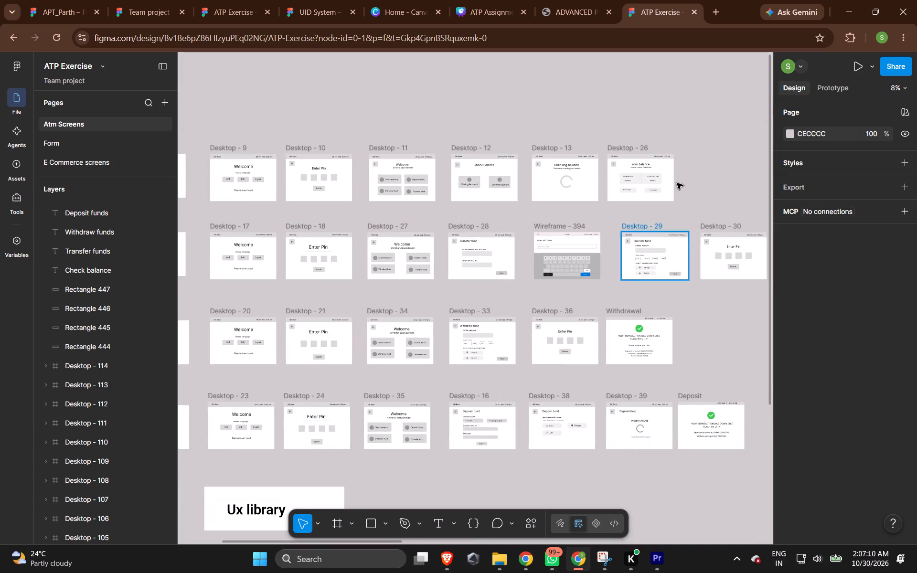
{"action": "left_click", "coordinate": [788, 136]}
{"action": "left_click_drag", "start_coordinate": [656, 222], "coordinate": [620, 312]}
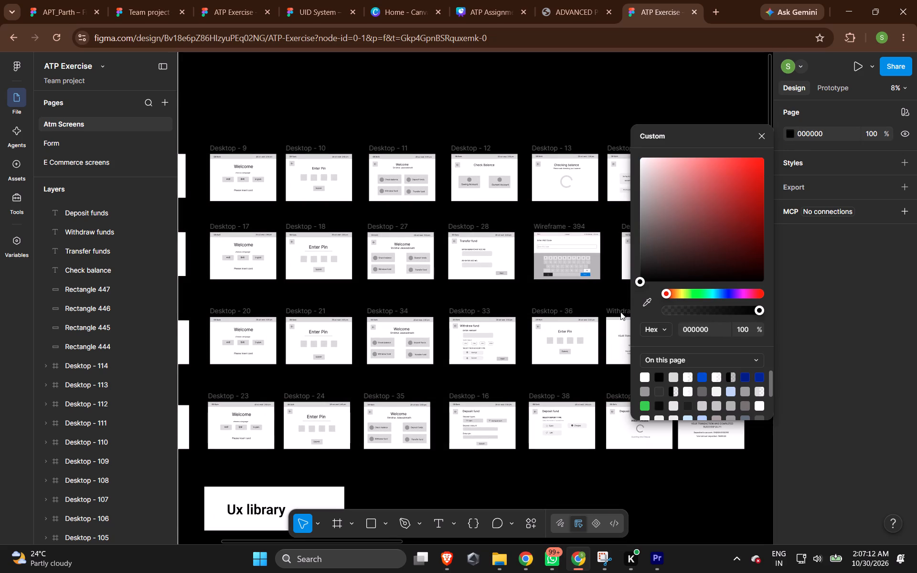
{"action": "left_click_drag", "start_coordinate": [620, 312], "coordinate": [635, 216]}
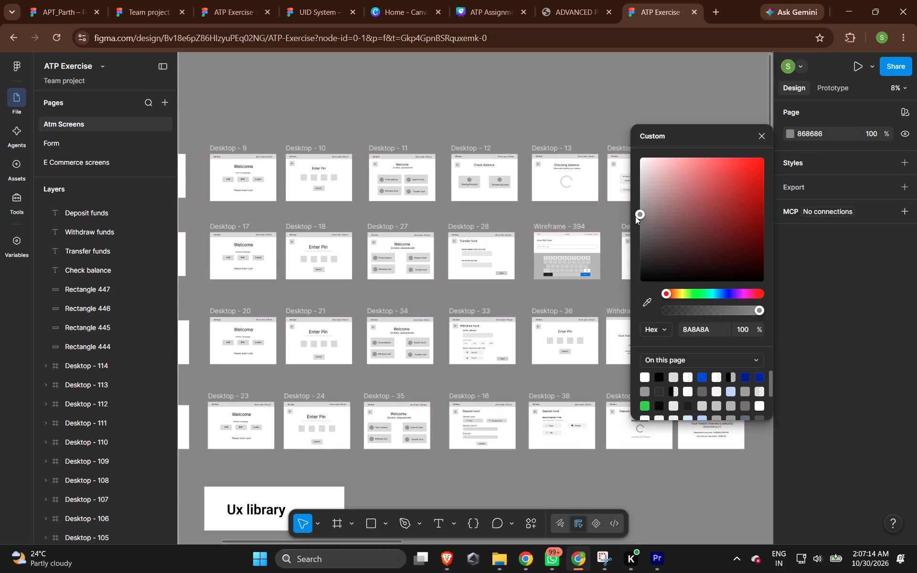
{"action": "left_click_drag", "start_coordinate": [635, 216], "coordinate": [634, 215]}
{"action": "left_click", "coordinate": [497, 88]}
Look over the wireframe rows and the Final Screens section on the Atm Screens page.
{"action": "scroll", "coordinate": [483, 217], "scroll_direction": "down", "scroll_amount": 8, "text": "ctrl"}
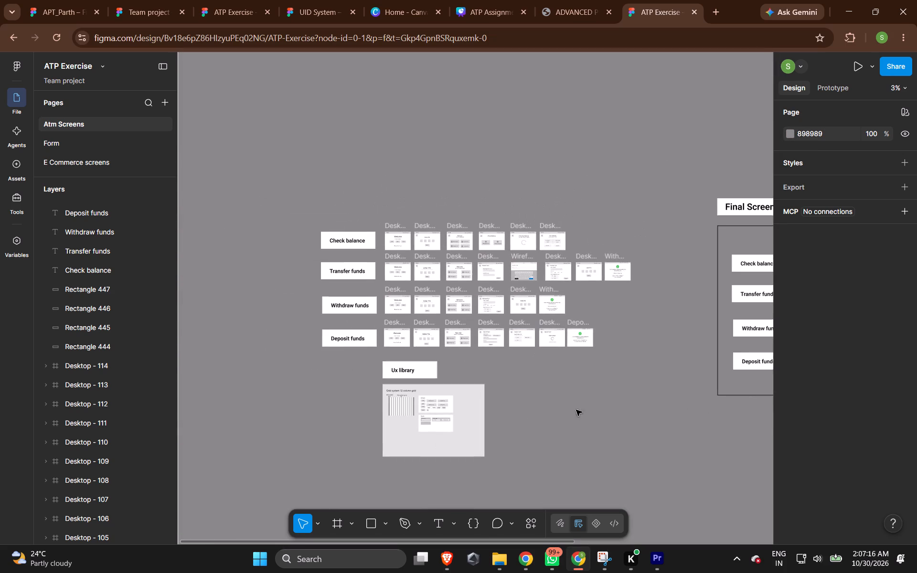
{"action": "scroll", "coordinate": [579, 412], "scroll_direction": "down", "scroll_amount": 7, "text": "shift"}
{"action": "scroll", "coordinate": [568, 341], "scroll_direction": "down", "scroll_amount": 4, "text": "shift"}
{"action": "scroll", "coordinate": [456, 358], "scroll_direction": "up", "scroll_amount": 4, "text": "ctrl"}
{"action": "scroll", "coordinate": [456, 358], "scroll_direction": "down", "scroll_amount": 2, "text": "ctrl"}
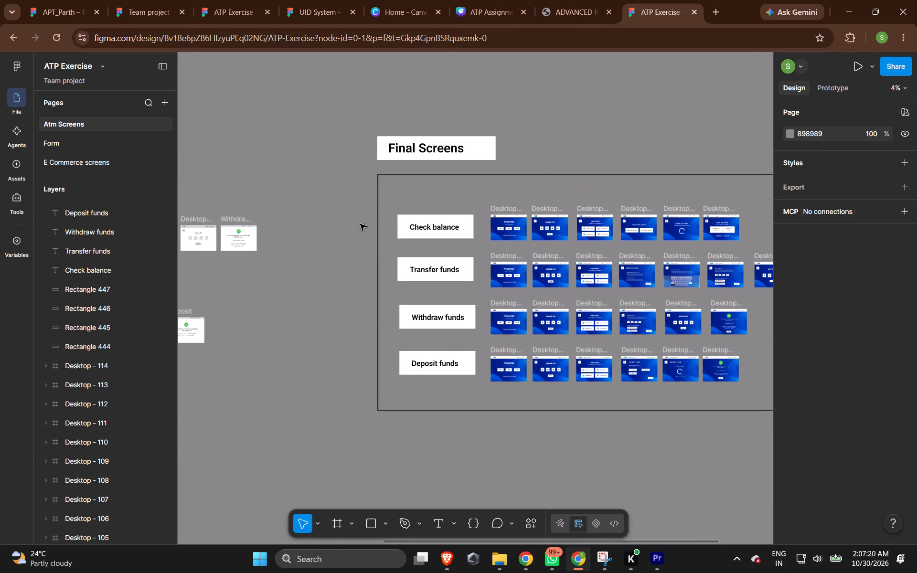
{"action": "scroll", "coordinate": [508, 255], "scroll_direction": "up", "scroll_amount": 3, "text": "ctrl"}
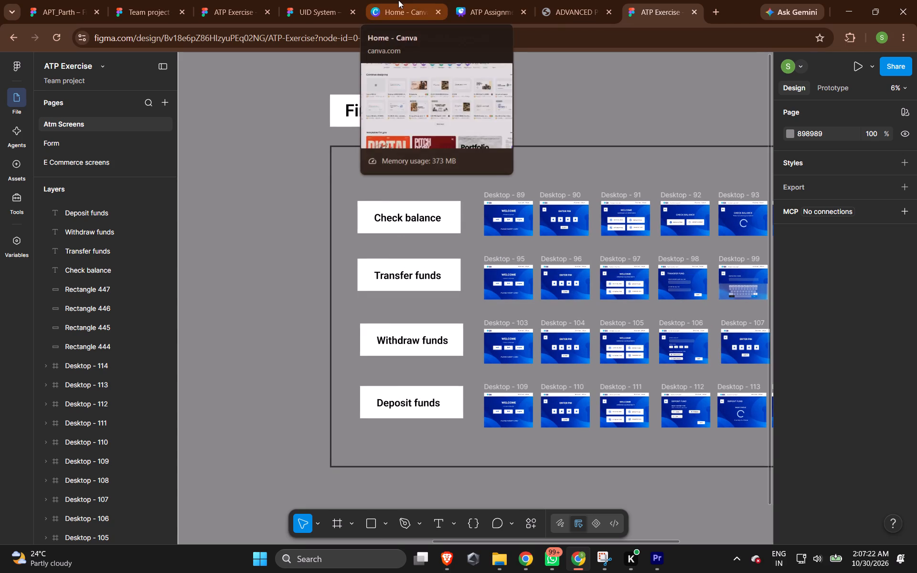
Review the deck's ATM Machine page in Canva and the wireframes and high-fidelity pages of the reference PDF.
{"action": "left_click", "coordinate": [484, 0]}
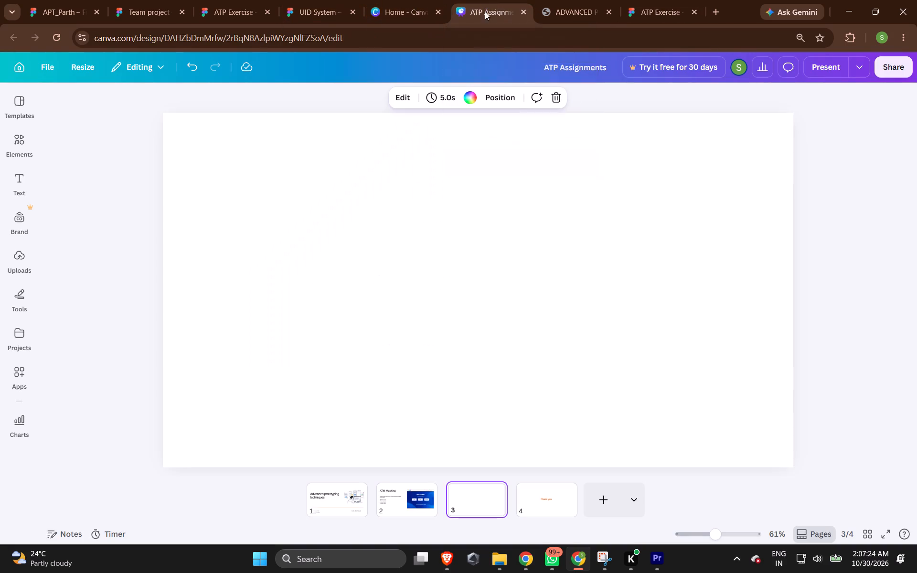
{"action": "left_click", "coordinate": [427, 501]}
{"action": "left_click", "coordinate": [574, 27]}
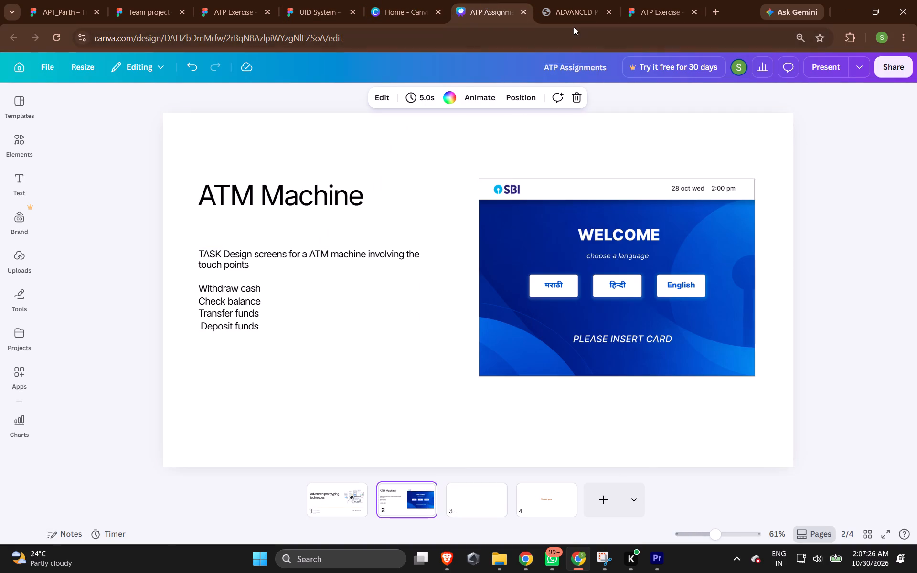
{"action": "left_click", "coordinate": [574, 8]}
{"action": "left_click", "coordinate": [450, 563]}
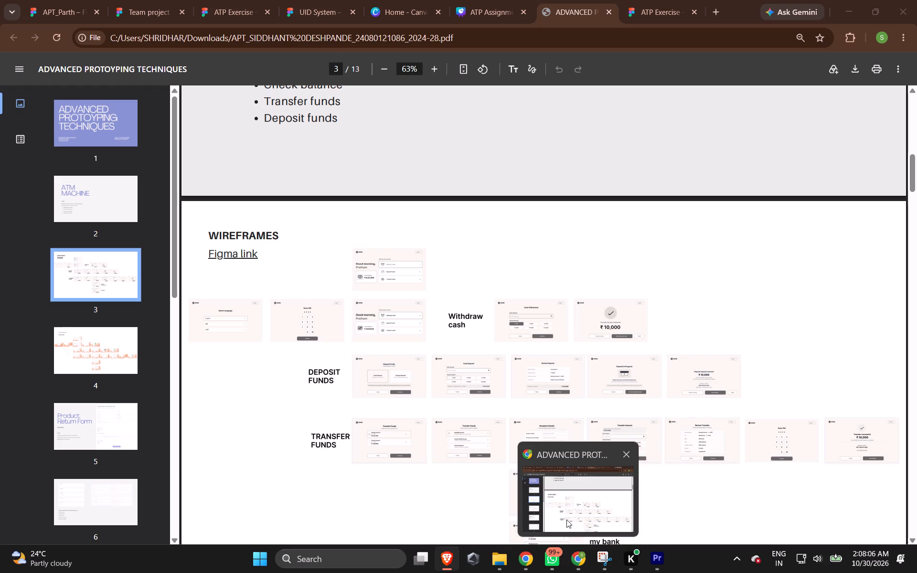
{"action": "left_click", "coordinate": [566, 520]}
{"action": "scroll", "coordinate": [500, 369], "scroll_direction": "down", "scroll_amount": 3}
{"action": "scroll", "coordinate": [499, 369], "scroll_direction": "up", "scroll_amount": 3}
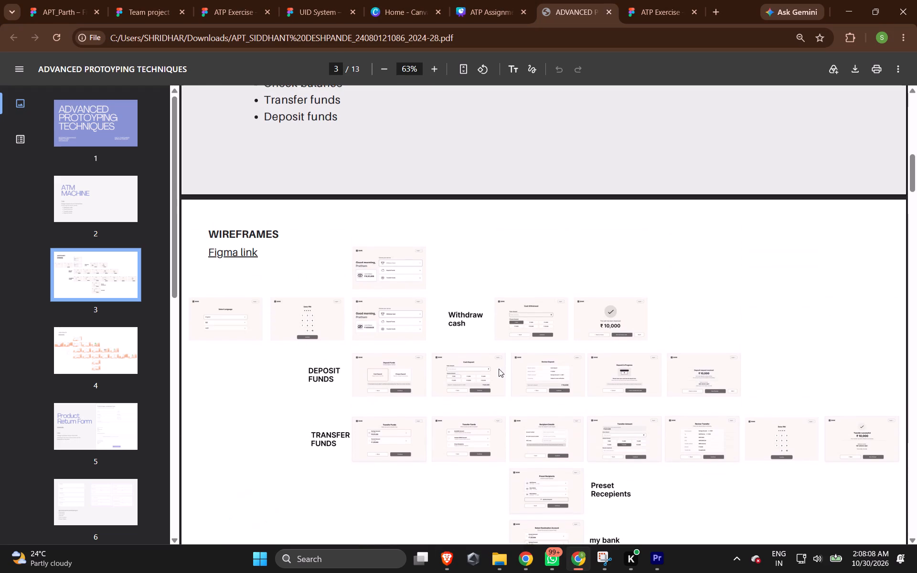
{"action": "scroll", "coordinate": [499, 369], "scroll_direction": "up", "scroll_amount": 4}
{"action": "scroll", "coordinate": [499, 369], "scroll_direction": "down", "scroll_amount": 9}
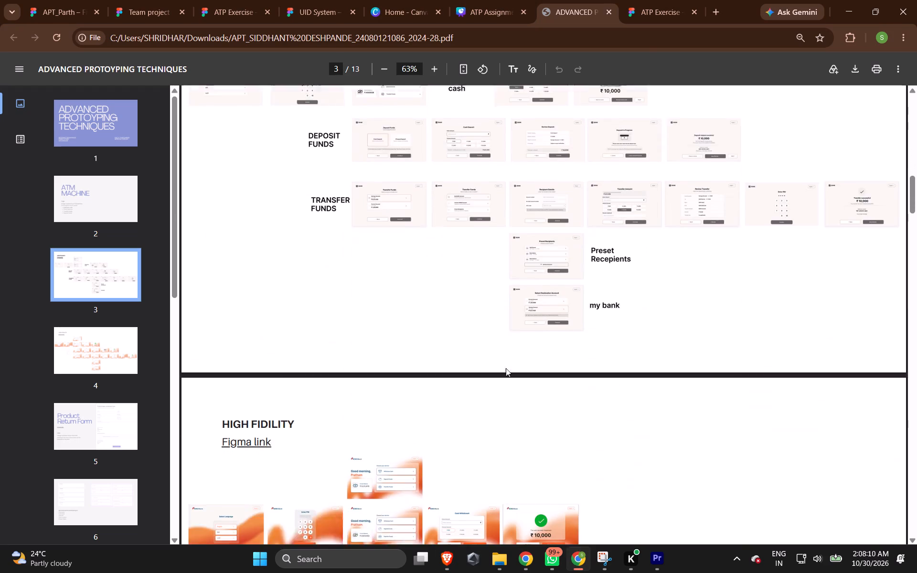
{"action": "scroll", "coordinate": [506, 368], "scroll_direction": "down", "scroll_amount": 7}
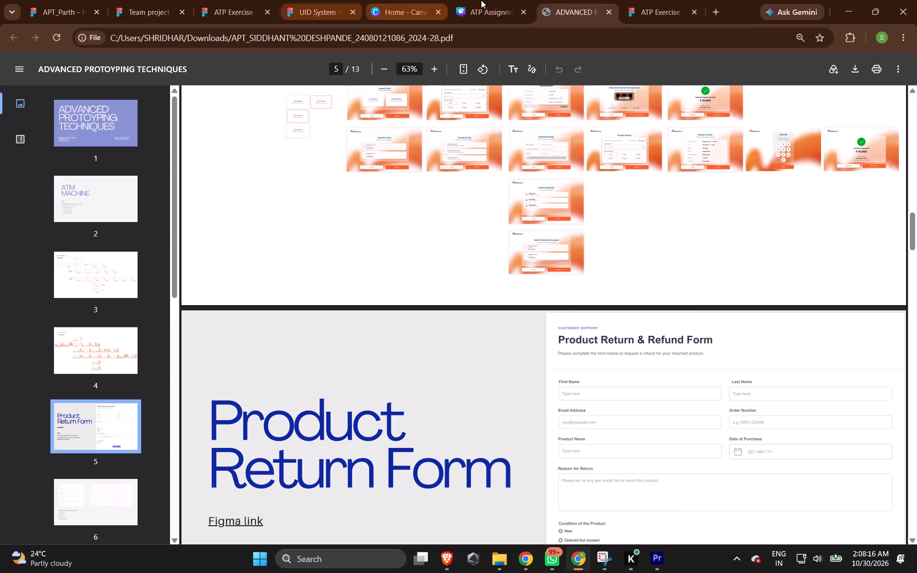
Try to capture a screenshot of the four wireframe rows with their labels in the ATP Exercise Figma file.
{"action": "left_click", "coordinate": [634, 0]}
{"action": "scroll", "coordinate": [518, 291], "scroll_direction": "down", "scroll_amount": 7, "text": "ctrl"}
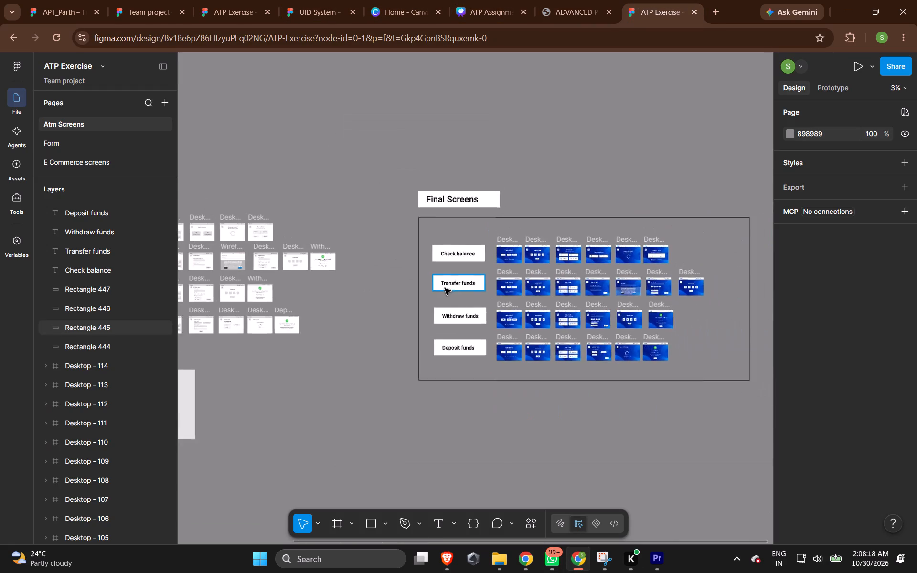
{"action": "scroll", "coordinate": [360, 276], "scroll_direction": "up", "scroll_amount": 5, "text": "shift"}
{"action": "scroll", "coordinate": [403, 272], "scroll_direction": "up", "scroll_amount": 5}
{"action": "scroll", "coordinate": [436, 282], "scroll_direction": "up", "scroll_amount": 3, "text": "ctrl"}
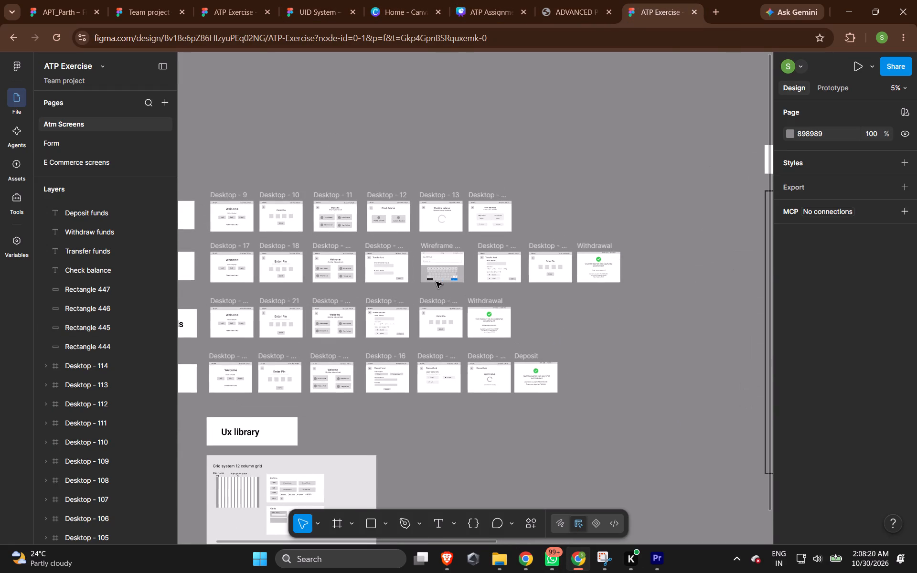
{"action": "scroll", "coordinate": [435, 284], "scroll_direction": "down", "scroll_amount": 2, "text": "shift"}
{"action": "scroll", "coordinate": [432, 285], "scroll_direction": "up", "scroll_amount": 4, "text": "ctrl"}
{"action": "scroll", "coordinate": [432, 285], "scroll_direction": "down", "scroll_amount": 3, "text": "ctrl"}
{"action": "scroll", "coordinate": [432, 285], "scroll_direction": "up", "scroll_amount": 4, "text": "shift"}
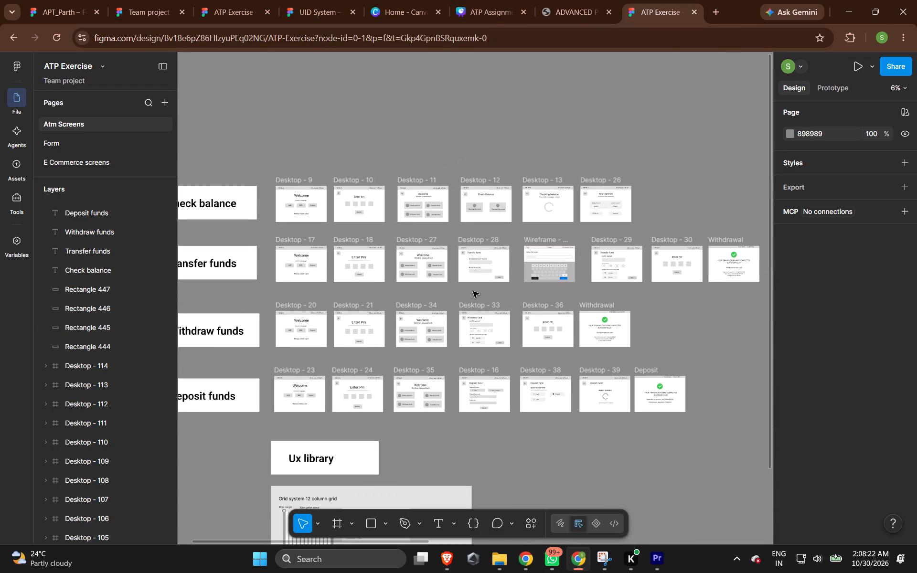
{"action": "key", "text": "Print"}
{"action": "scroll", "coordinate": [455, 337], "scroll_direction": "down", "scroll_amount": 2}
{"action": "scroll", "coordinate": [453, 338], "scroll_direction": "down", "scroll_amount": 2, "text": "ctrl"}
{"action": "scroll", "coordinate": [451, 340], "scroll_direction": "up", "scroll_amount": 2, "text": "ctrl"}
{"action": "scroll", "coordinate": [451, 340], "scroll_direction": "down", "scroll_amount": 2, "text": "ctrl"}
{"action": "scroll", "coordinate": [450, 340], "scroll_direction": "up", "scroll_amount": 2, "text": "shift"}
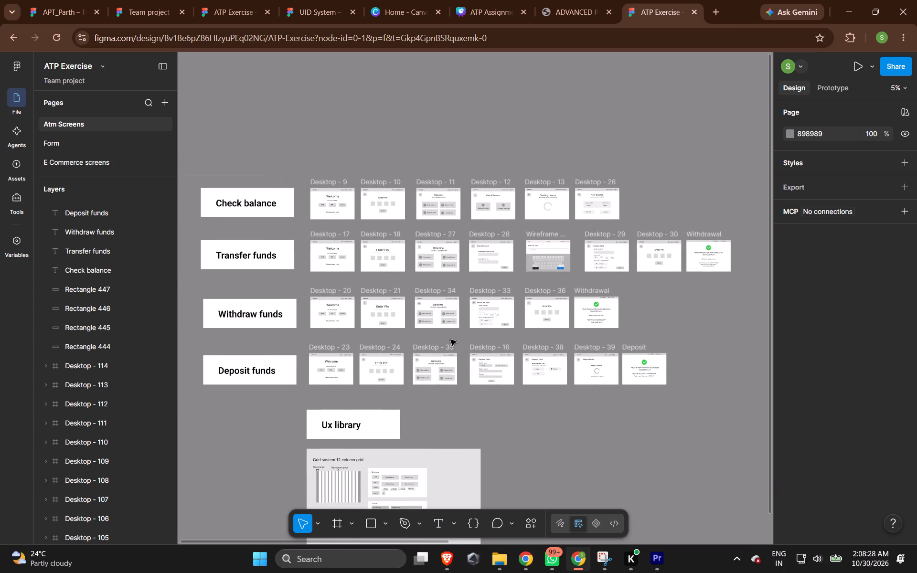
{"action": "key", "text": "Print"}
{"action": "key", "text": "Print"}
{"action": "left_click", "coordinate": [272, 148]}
Switch to Premiere Pro and save the open video project.
{"action": "left_click", "coordinate": [647, 562]}
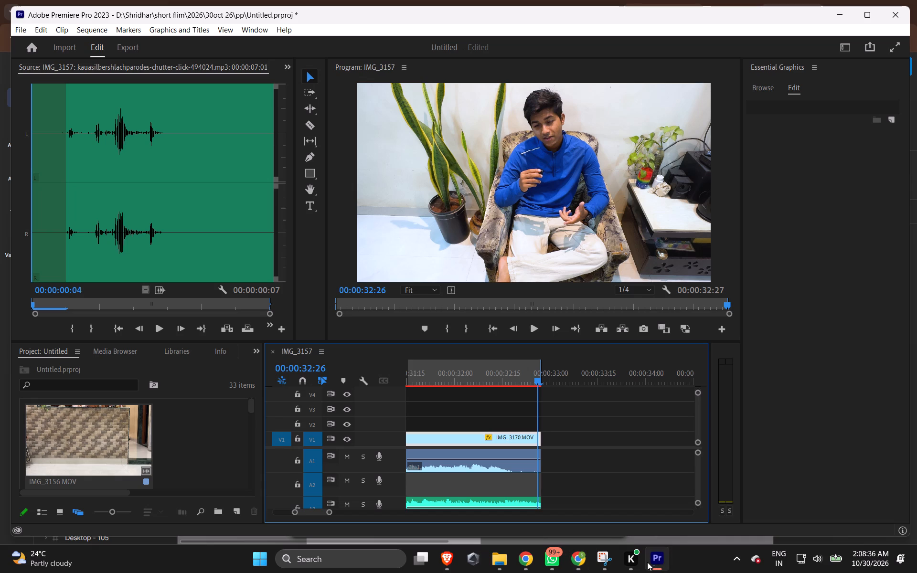
{"action": "key", "text": "ctrl+s"}
{"action": "key", "text": "ctrl+s"}
{"action": "key", "text": "ctrl+s"}
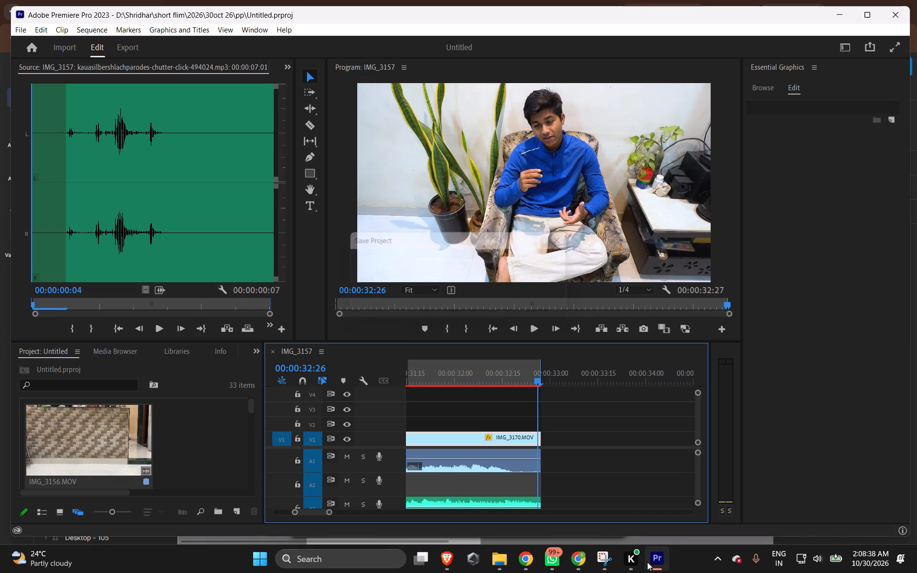
{"action": "key", "text": "ctrl+s"}
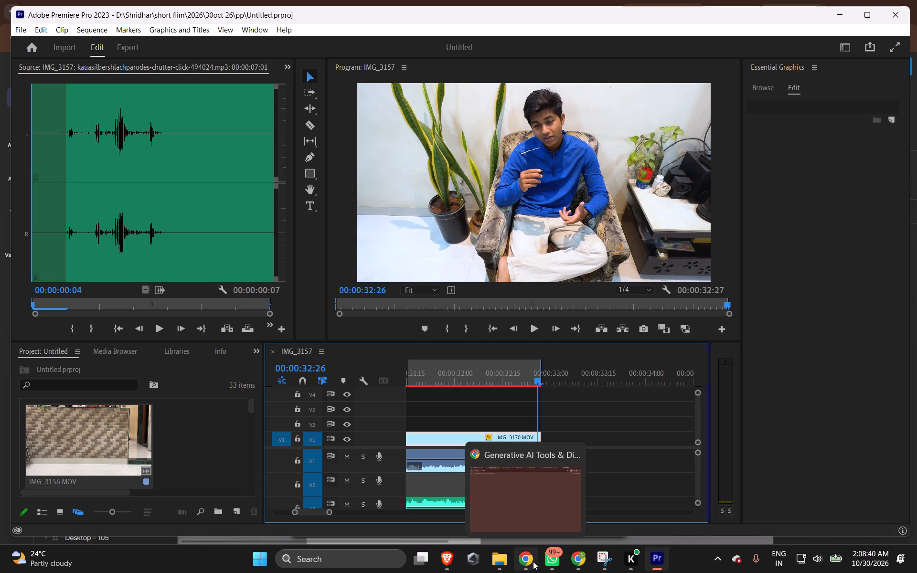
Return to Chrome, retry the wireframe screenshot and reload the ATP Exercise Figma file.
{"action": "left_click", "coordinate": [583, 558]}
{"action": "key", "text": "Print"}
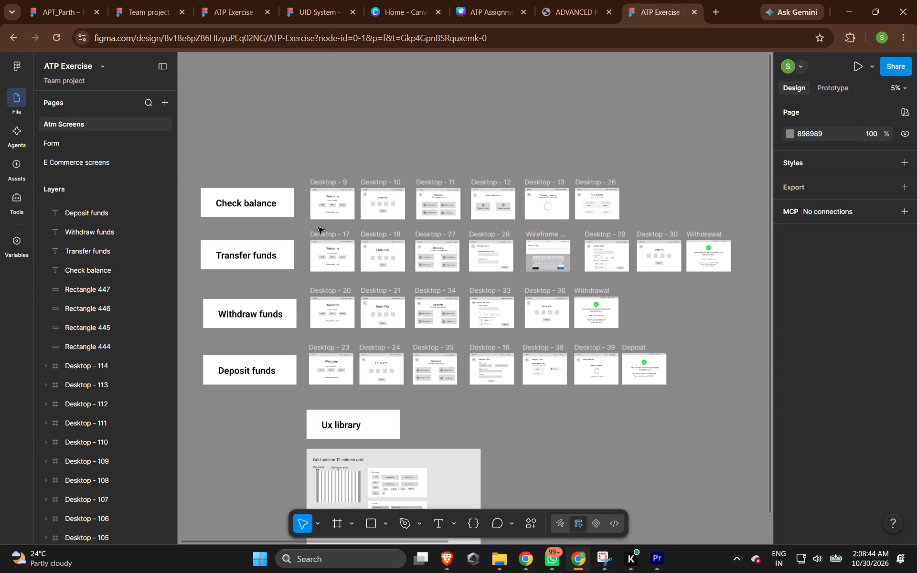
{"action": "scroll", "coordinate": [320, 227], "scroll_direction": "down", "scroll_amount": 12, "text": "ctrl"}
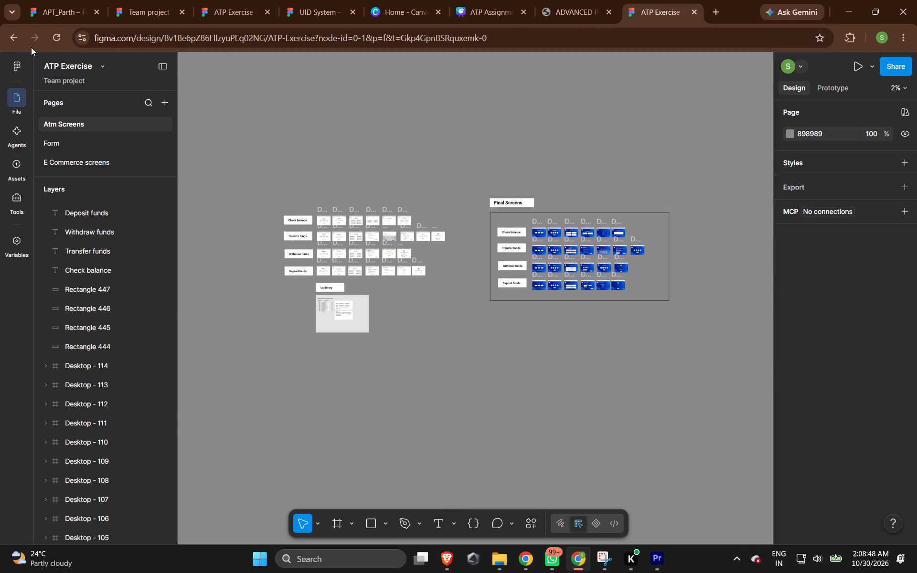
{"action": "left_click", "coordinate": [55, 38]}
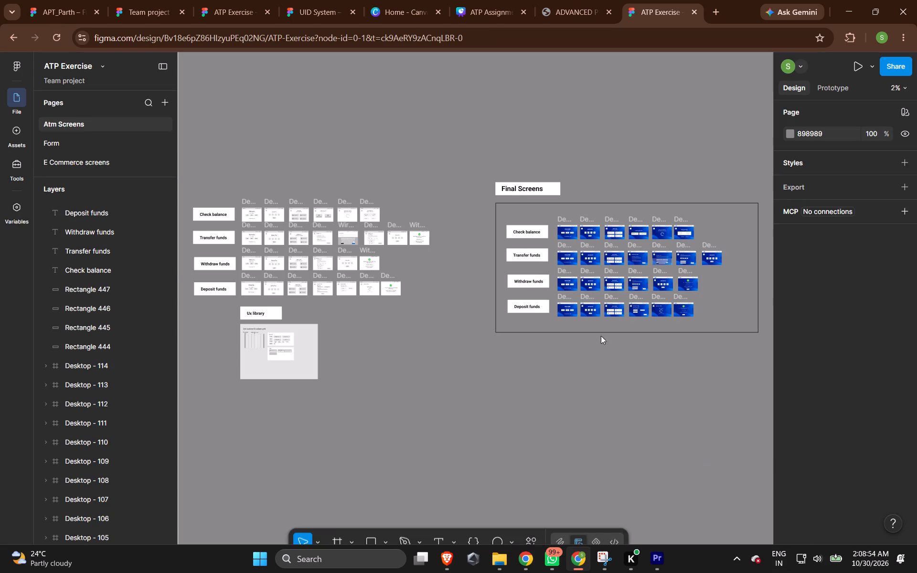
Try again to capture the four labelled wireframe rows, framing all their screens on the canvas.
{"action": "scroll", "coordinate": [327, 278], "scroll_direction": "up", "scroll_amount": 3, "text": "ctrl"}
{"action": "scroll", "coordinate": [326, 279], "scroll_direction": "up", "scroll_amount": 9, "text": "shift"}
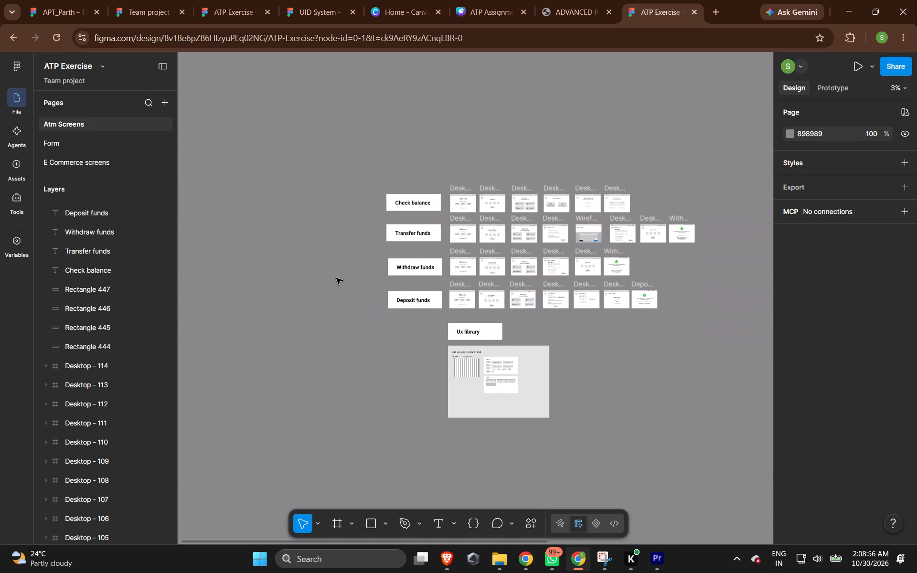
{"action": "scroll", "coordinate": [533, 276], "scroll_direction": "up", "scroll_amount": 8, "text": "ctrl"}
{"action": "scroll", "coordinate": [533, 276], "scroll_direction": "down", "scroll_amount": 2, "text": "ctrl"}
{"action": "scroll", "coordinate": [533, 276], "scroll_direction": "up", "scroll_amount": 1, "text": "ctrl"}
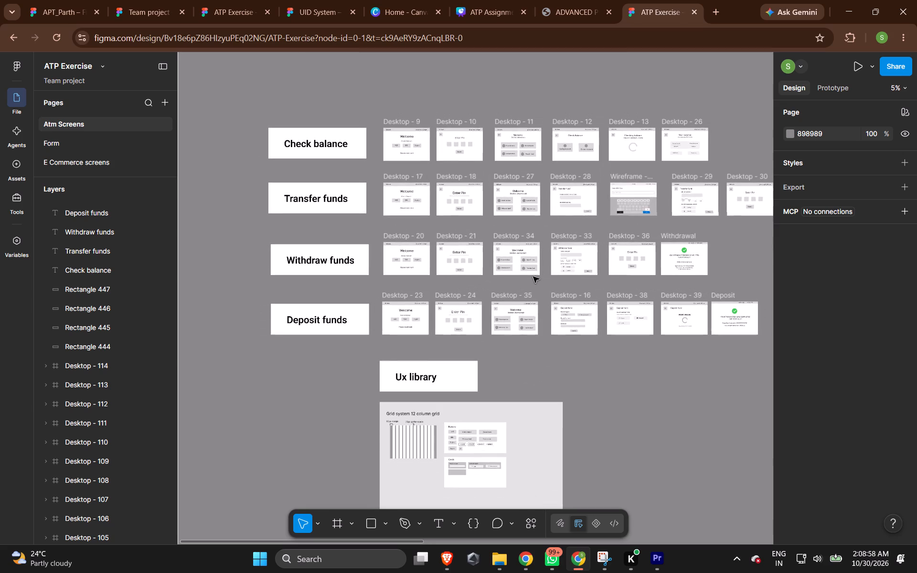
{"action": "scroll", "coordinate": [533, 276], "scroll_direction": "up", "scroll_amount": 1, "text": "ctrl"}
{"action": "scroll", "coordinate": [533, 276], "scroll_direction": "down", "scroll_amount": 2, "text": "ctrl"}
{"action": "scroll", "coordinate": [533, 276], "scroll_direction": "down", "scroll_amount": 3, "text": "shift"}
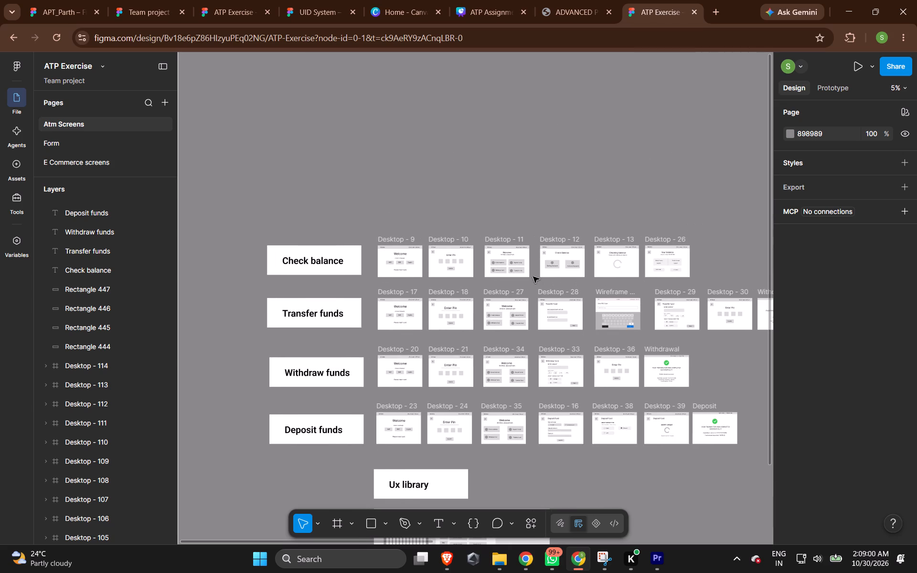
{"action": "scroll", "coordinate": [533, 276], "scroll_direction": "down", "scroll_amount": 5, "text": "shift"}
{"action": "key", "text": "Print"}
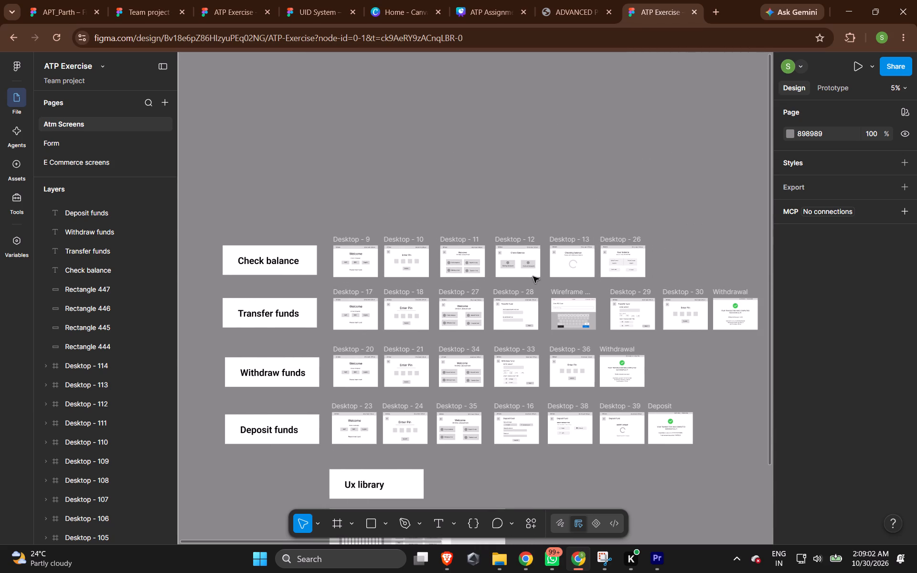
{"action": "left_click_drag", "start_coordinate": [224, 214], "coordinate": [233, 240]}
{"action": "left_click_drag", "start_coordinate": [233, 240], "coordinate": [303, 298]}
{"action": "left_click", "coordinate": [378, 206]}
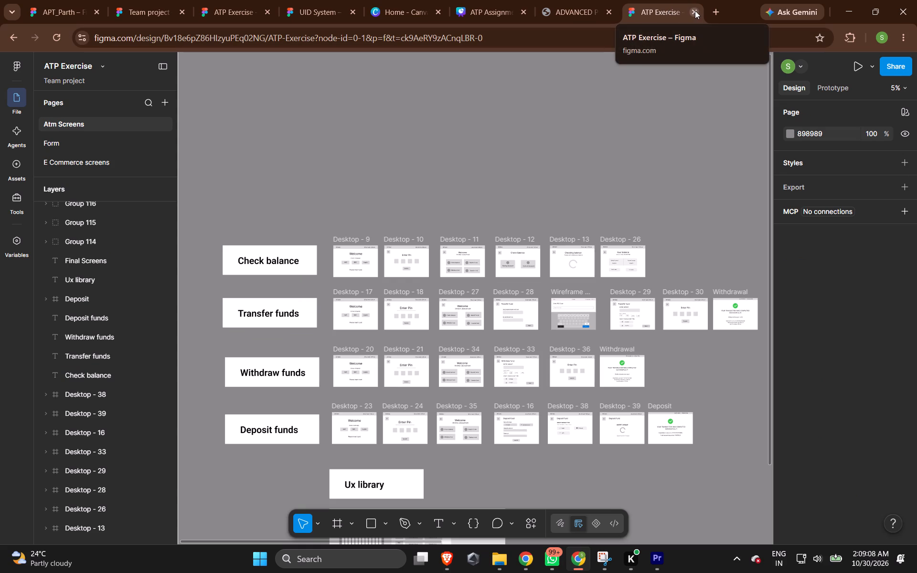
Save the ATP Exercise Figma file.
{"action": "key", "text": "ctrl+s"}
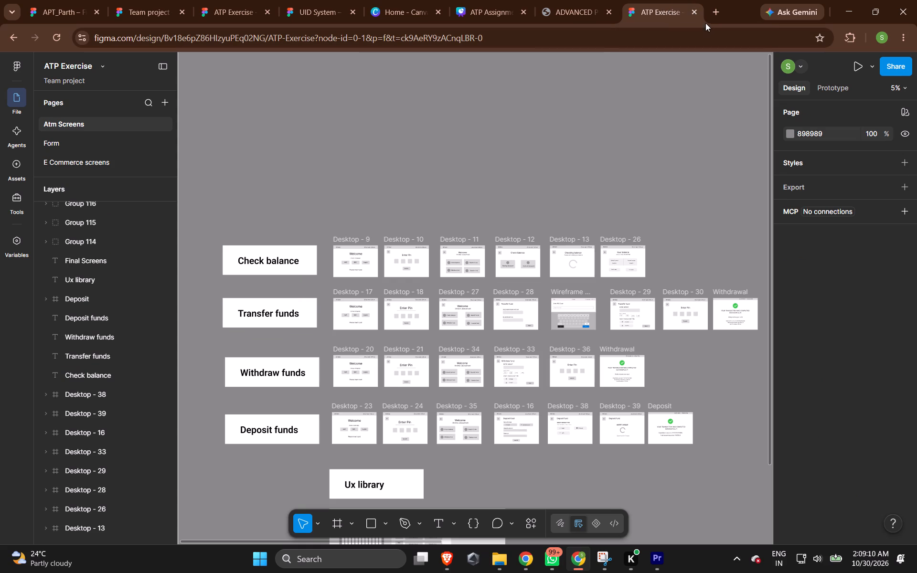
{"action": "key", "text": "ctrl+s"}
{"action": "key", "text": "ctrl+s"}
Switch to Premiere Pro and save the open video project.
{"action": "left_click", "coordinate": [650, 561]}
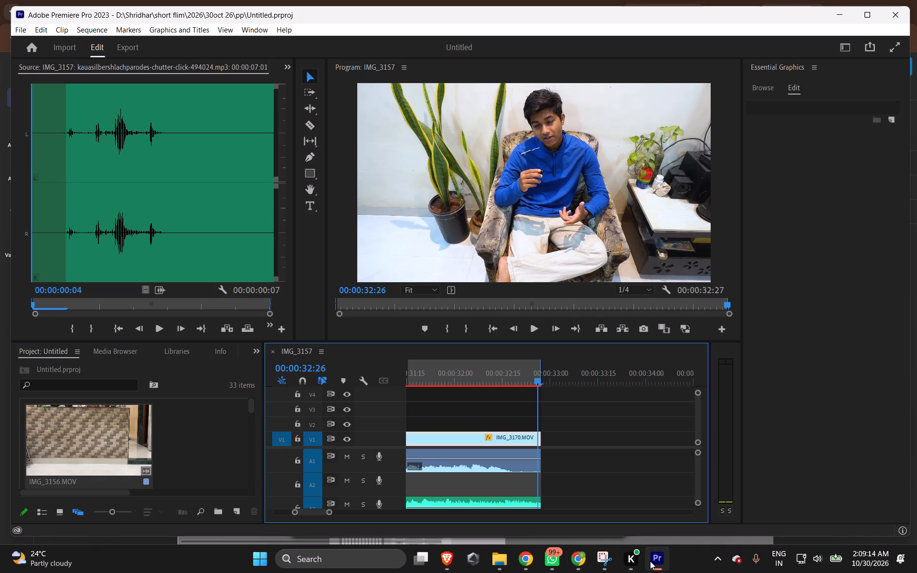
{"action": "key", "text": "ctrl+s"}
{"action": "key", "text": "ctrl+s"}
{"action": "key", "text": "ctrl+s"}
{"action": "key", "text": "ctrl+s"}
{"action": "key", "text": "ctrl+s"}
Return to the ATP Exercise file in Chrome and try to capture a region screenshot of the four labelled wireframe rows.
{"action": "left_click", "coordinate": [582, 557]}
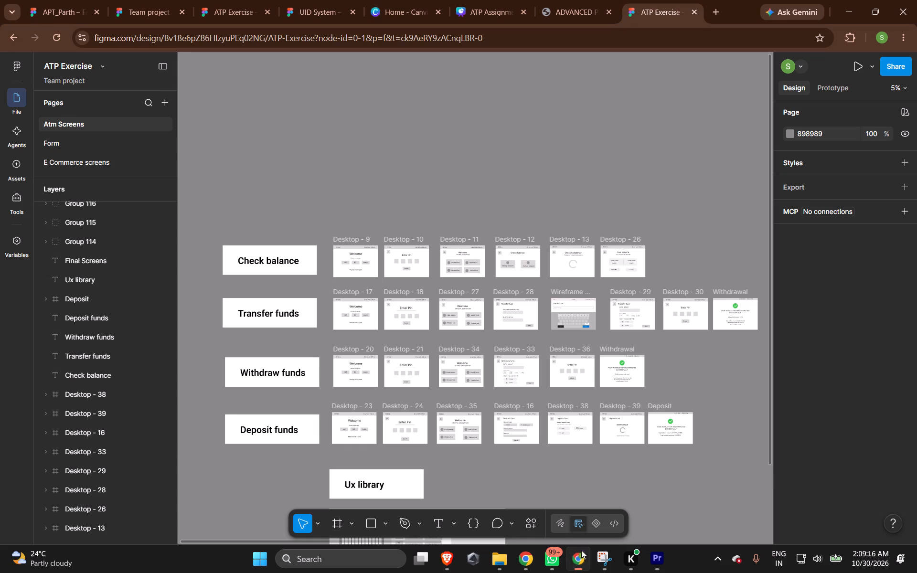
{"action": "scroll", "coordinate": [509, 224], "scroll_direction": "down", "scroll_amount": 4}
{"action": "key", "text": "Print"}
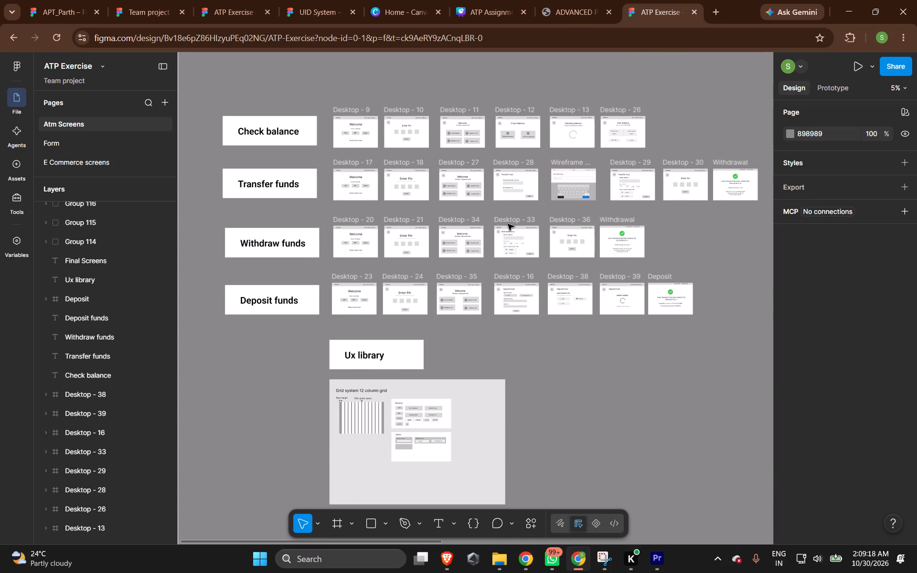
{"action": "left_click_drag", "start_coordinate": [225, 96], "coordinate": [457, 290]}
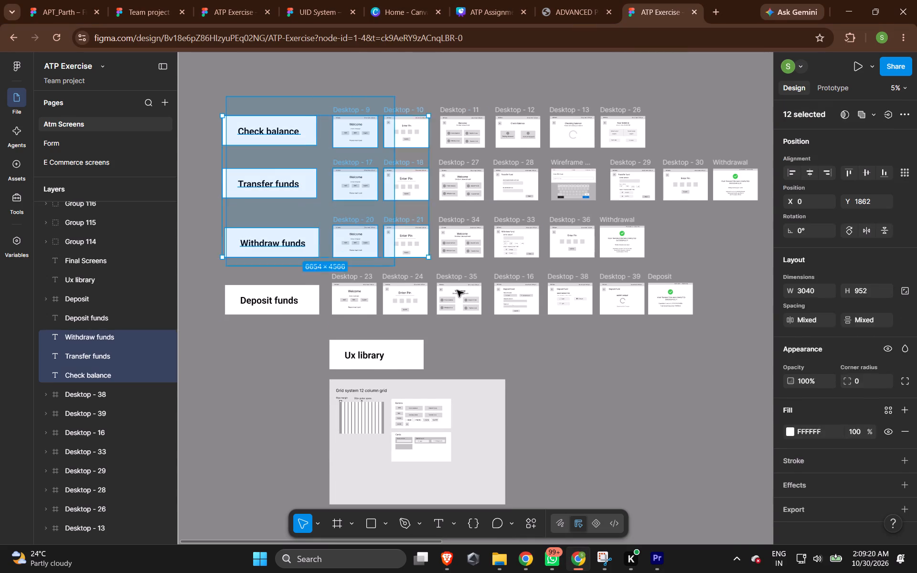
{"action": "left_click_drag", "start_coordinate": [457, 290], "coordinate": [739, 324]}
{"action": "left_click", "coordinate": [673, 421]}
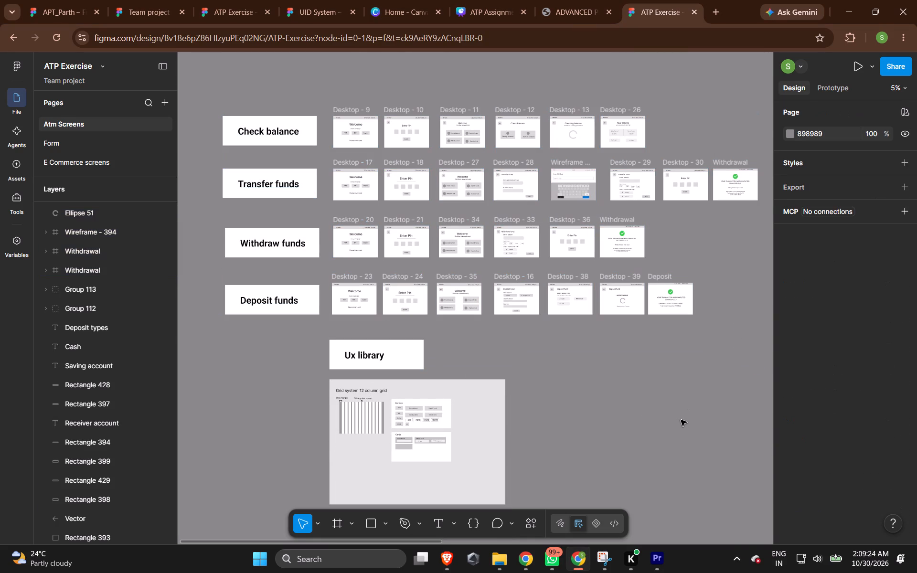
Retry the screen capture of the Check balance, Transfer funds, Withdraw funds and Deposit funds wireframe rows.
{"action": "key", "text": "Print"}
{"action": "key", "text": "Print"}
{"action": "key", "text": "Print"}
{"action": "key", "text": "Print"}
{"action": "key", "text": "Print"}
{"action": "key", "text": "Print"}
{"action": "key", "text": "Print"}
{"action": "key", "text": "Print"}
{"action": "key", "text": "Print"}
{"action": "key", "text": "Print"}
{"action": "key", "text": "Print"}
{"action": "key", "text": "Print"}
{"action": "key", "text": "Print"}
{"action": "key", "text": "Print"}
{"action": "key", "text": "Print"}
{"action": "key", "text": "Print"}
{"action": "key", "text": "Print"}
Minimise the Chrome, Premiere Pro and Brave windows.
{"action": "left_click", "coordinate": [845, 5]}
{"action": "left_click", "coordinate": [841, 9]}
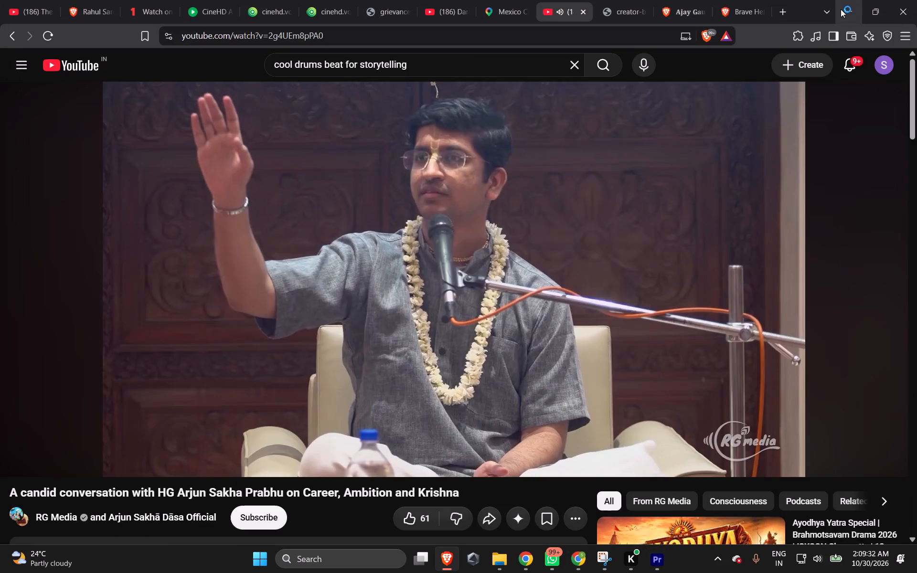
{"action": "left_click", "coordinate": [847, 4]}
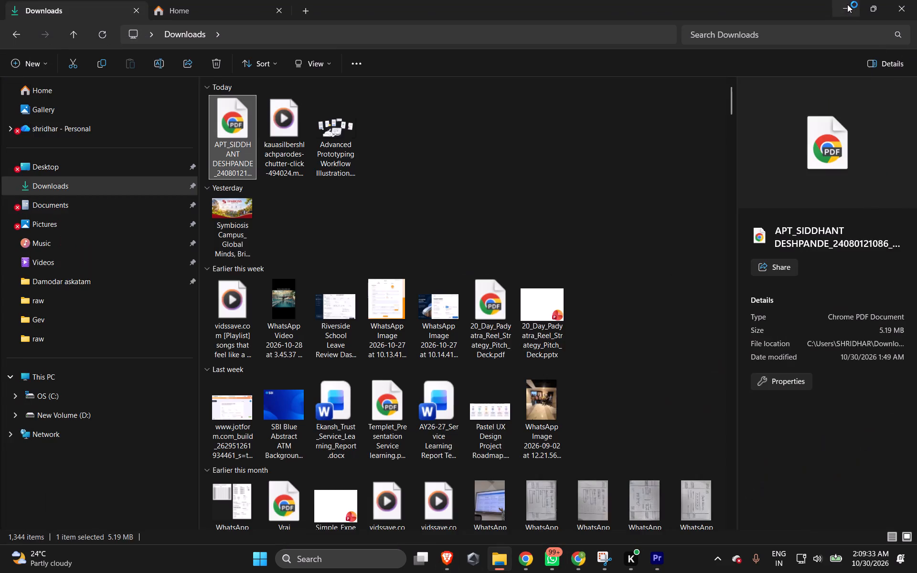